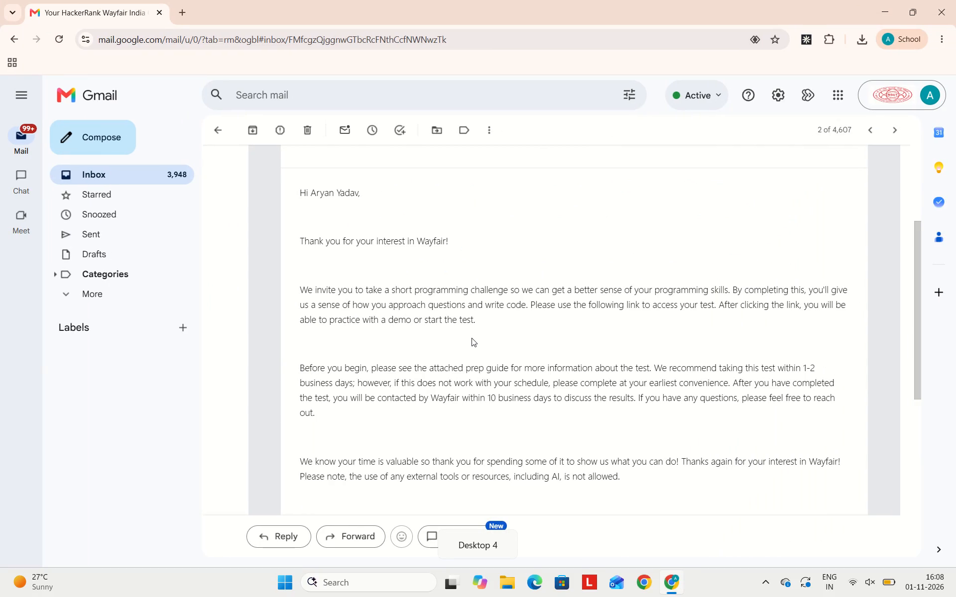
Open a new browser tab alongside the Wayfair programming challenge email.
click(190, 12)
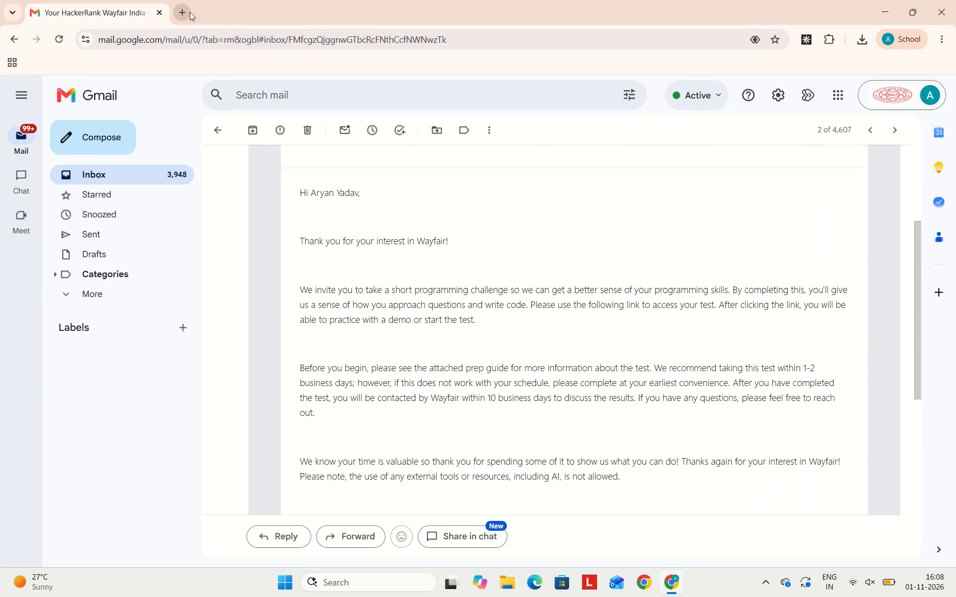
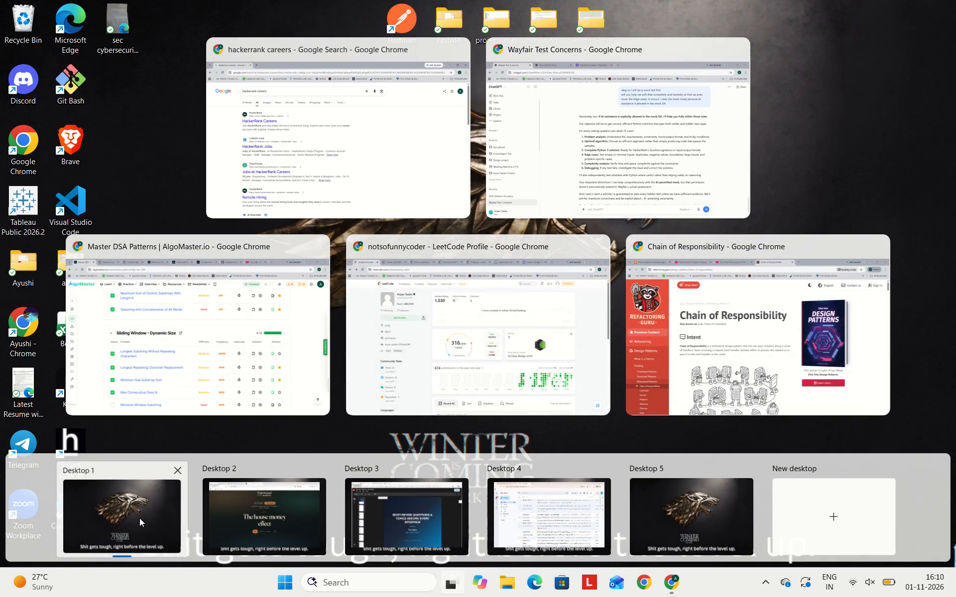
Open the desktop PDF "Latest Resume with concurrency project" in Word, for this one time only.
right_click(22, 376)
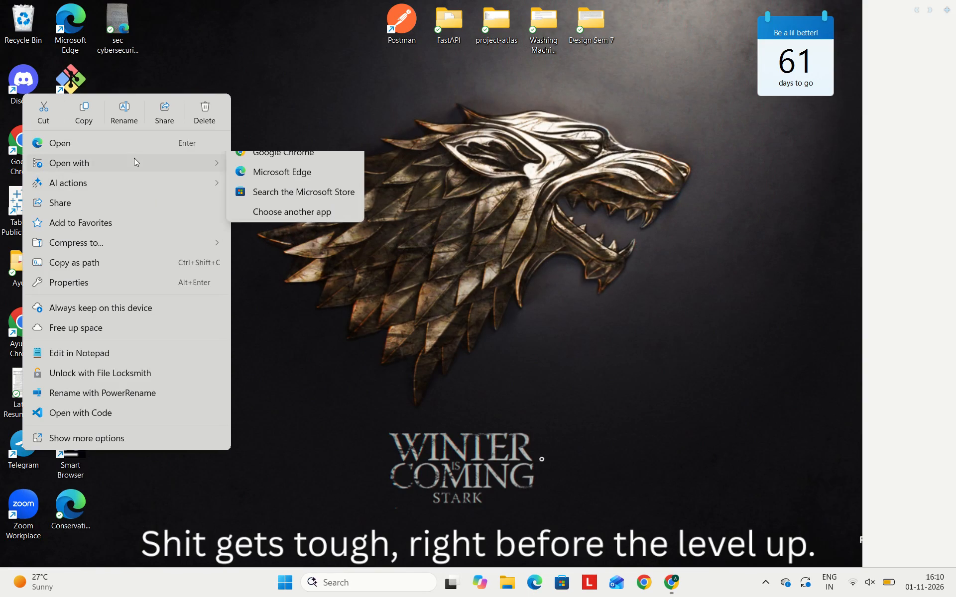
click(309, 245)
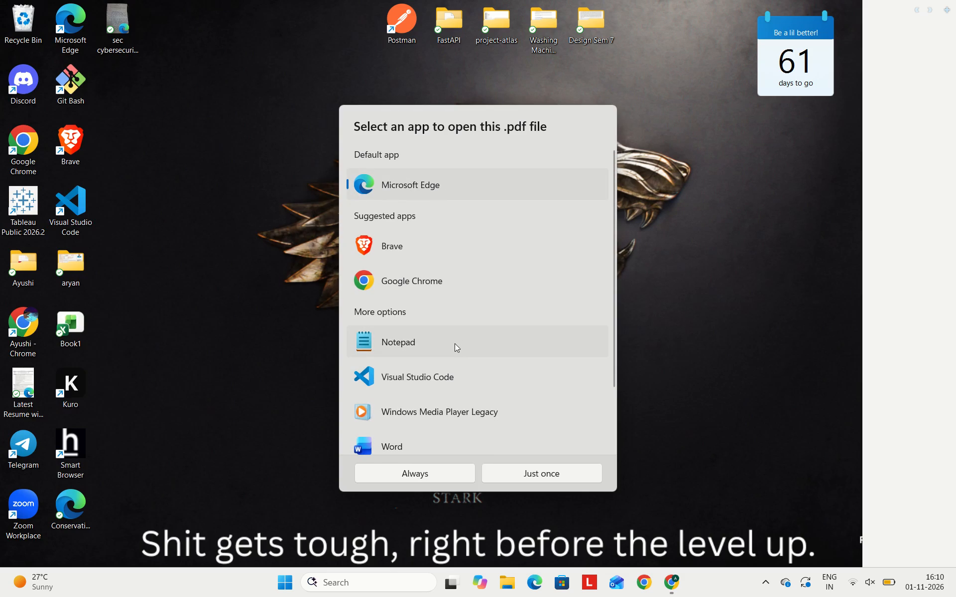
scroll(455, 343, down, 1)
click(403, 403)
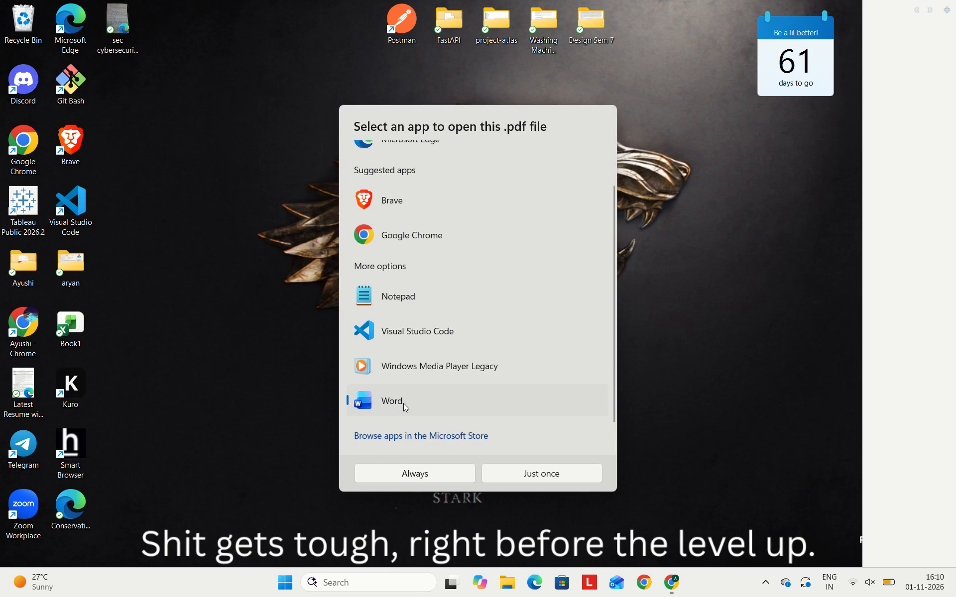
click(546, 473)
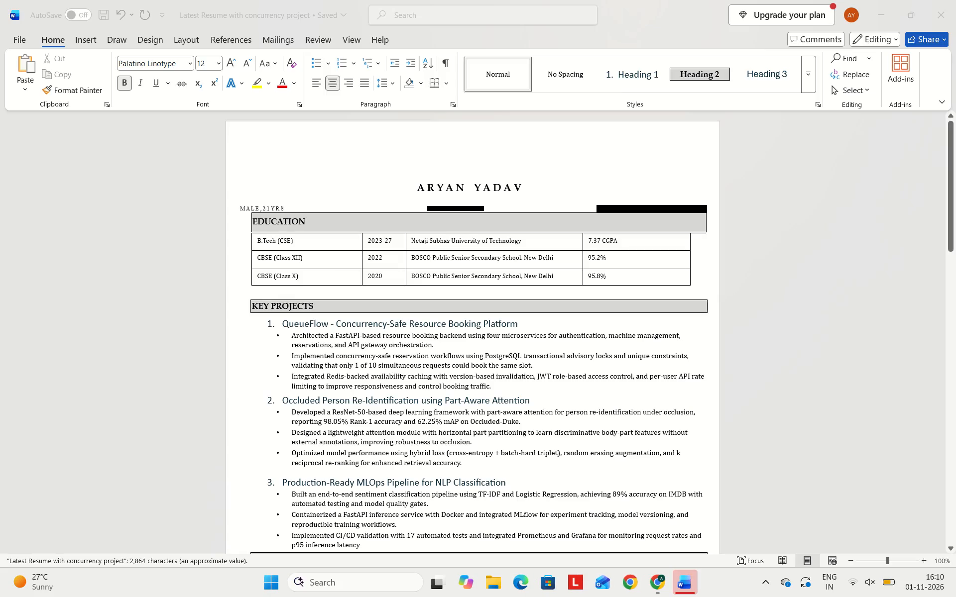
Delete the centred contact detail on the line between the name heading and the EDUCATION section.
click(486, 208)
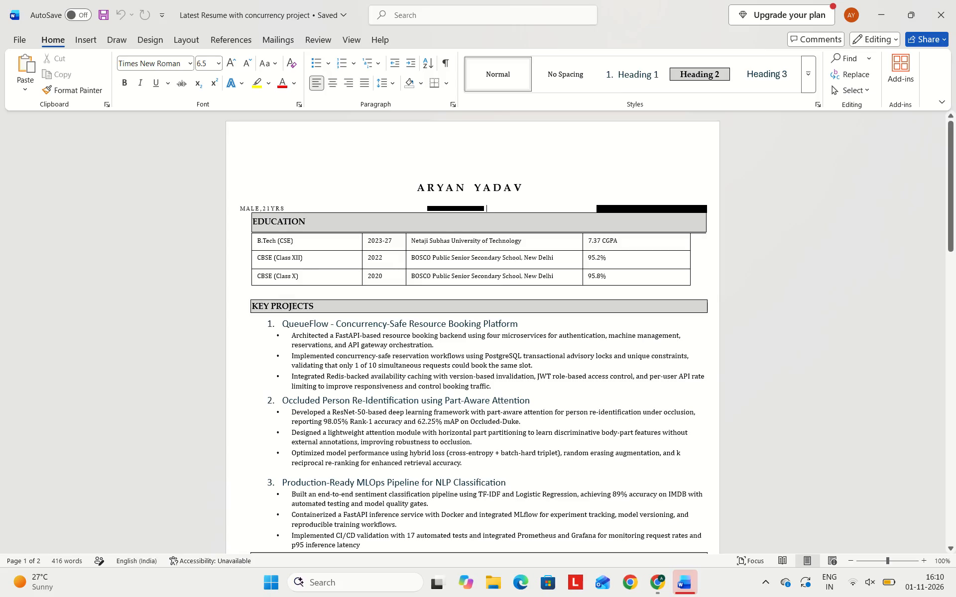
key(BackSpace)
key(BackSpace)
key(BackSpace)
key(BackSpace)
key(BackSpace)
key(BackSpace)
key(BackSpace)
key(BackSpace)
key(BackSpace)
key(BackSpace)
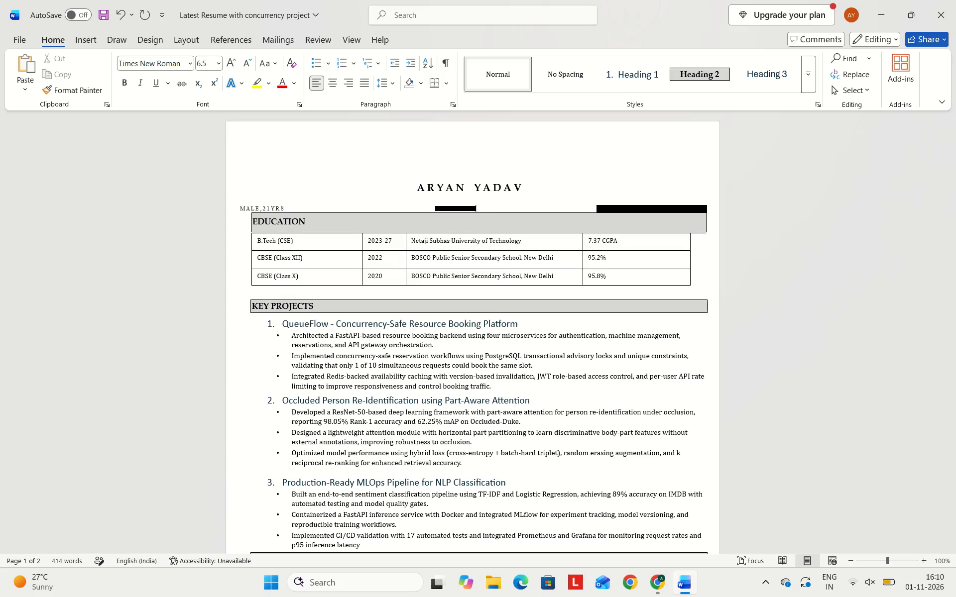
key(BackSpace)
key(BackSpace)
key(BackSpace)
key(BackSpace)
key(BackSpace)
key(BackSpace)
key(BackSpace)
key(BackSpace)
key(BackSpace)
key(BackSpace)
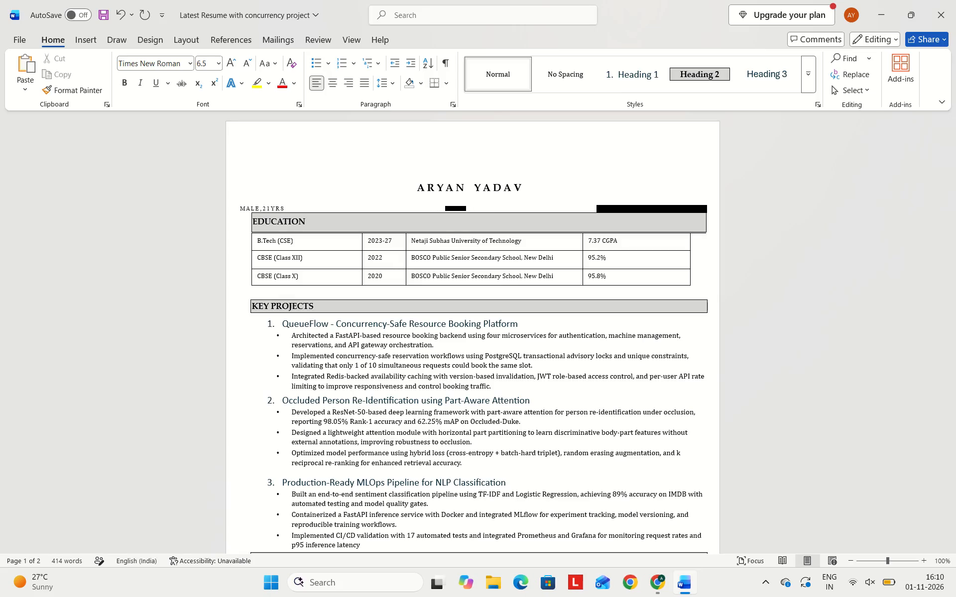
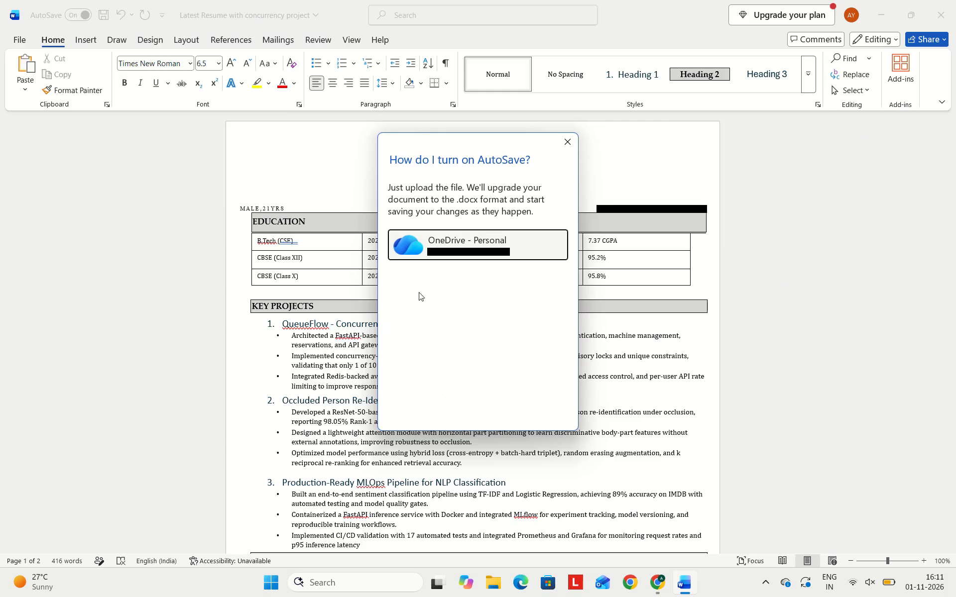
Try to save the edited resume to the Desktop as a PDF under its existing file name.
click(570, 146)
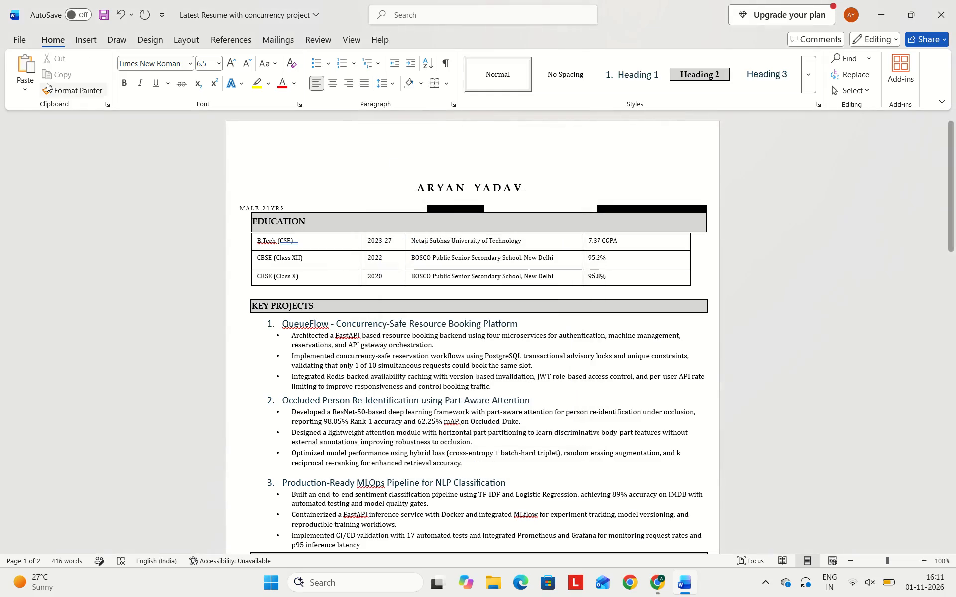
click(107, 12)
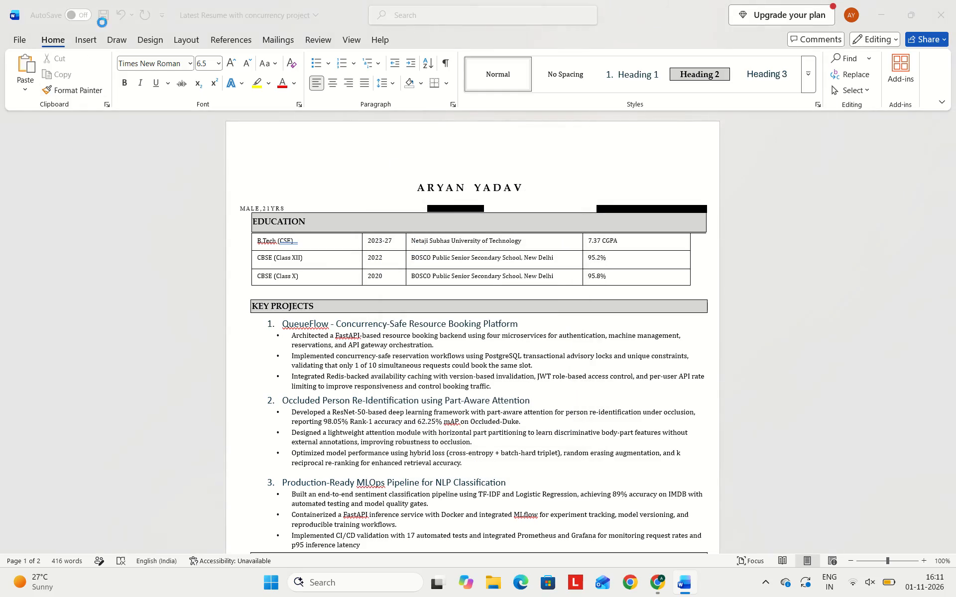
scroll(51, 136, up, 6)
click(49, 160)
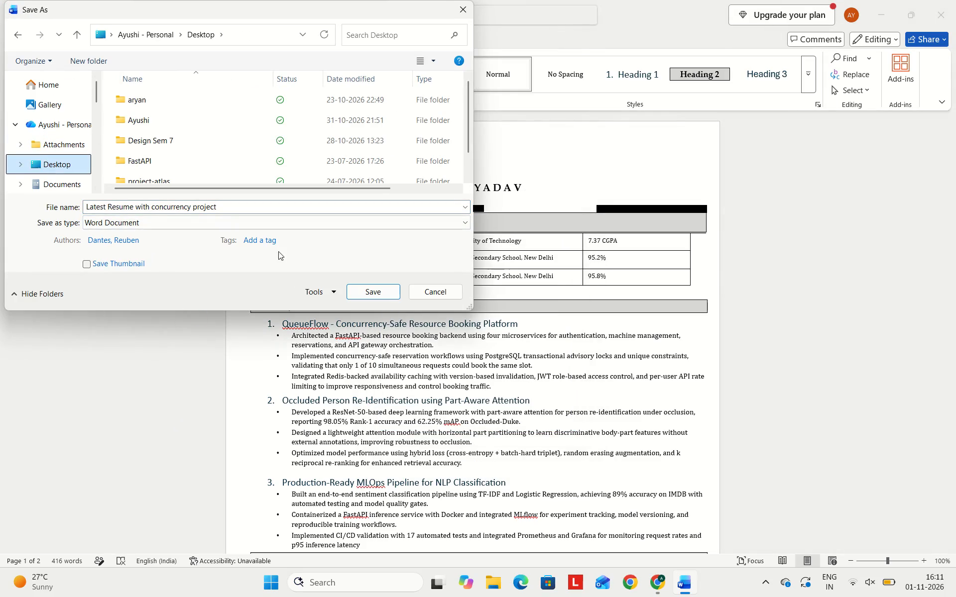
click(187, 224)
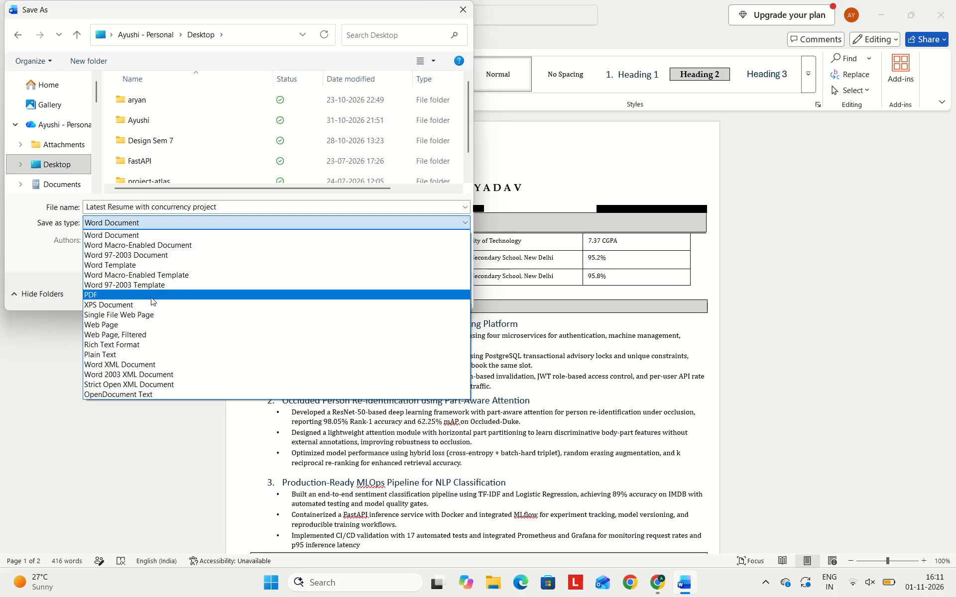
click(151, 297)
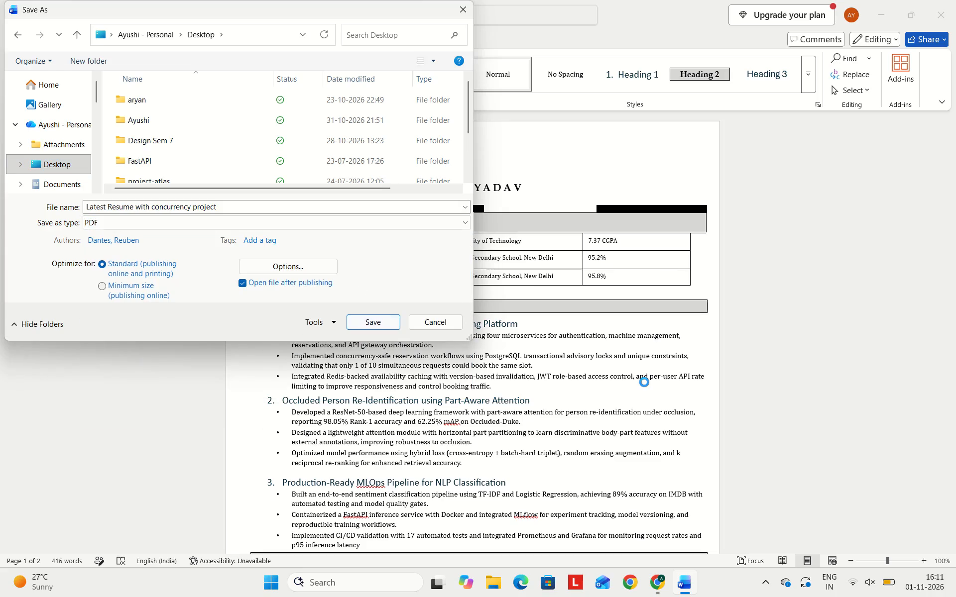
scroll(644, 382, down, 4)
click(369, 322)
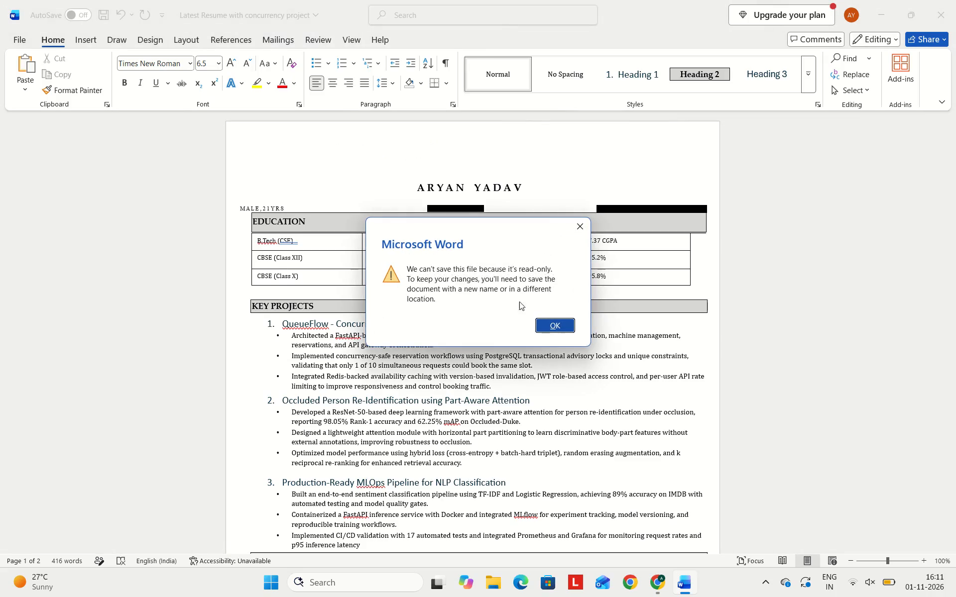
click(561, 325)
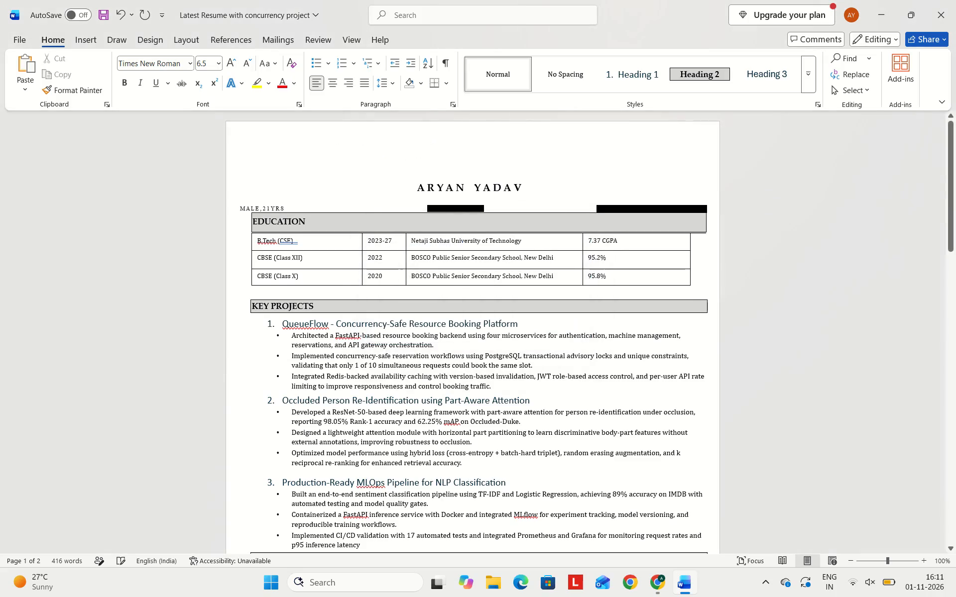
Save a copy of the resume to the Desktop as a PDF named "Latest Resume (concurrency project)".
click(27, 43)
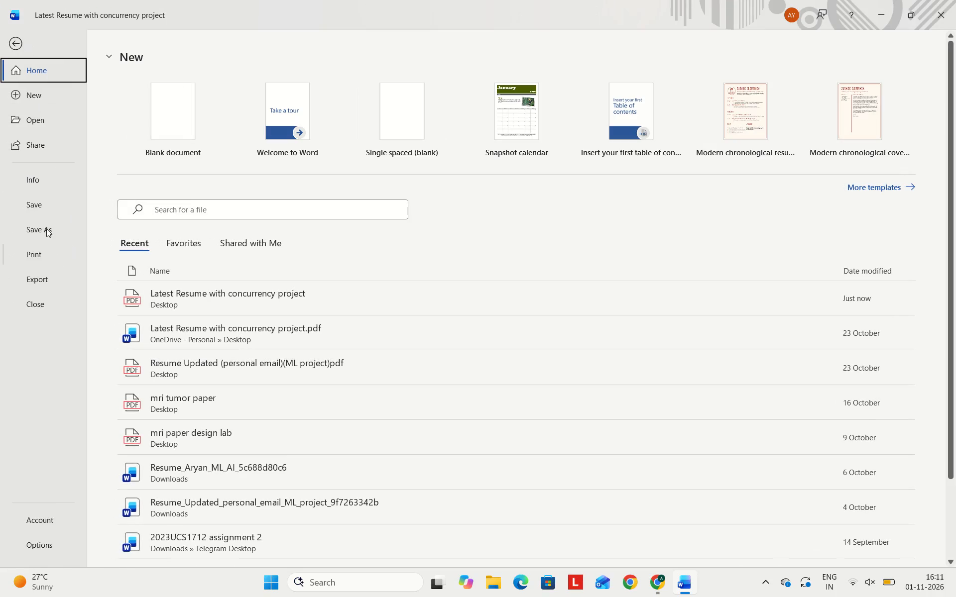
click(46, 228)
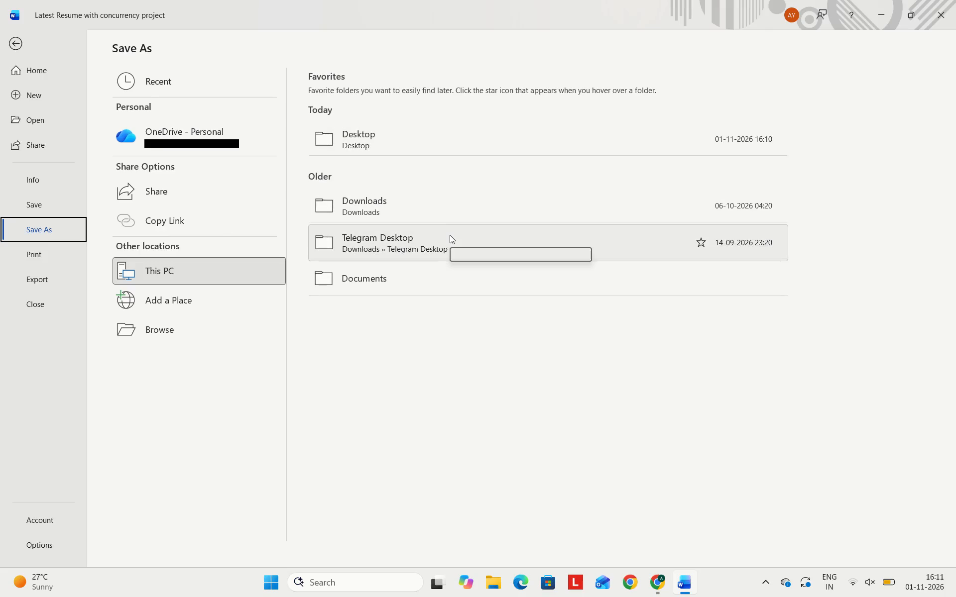
click(396, 140)
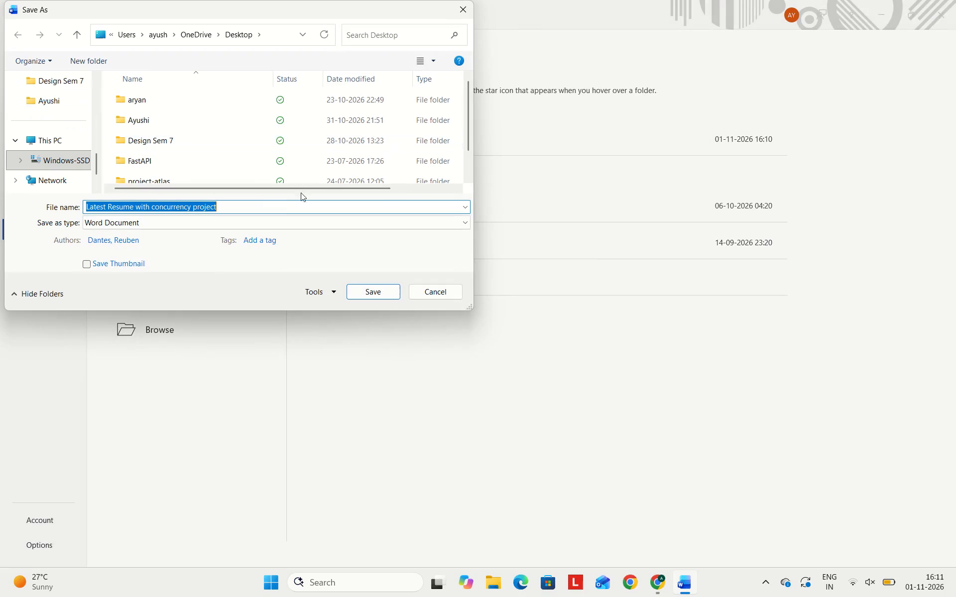
key(Right)
key(Right)
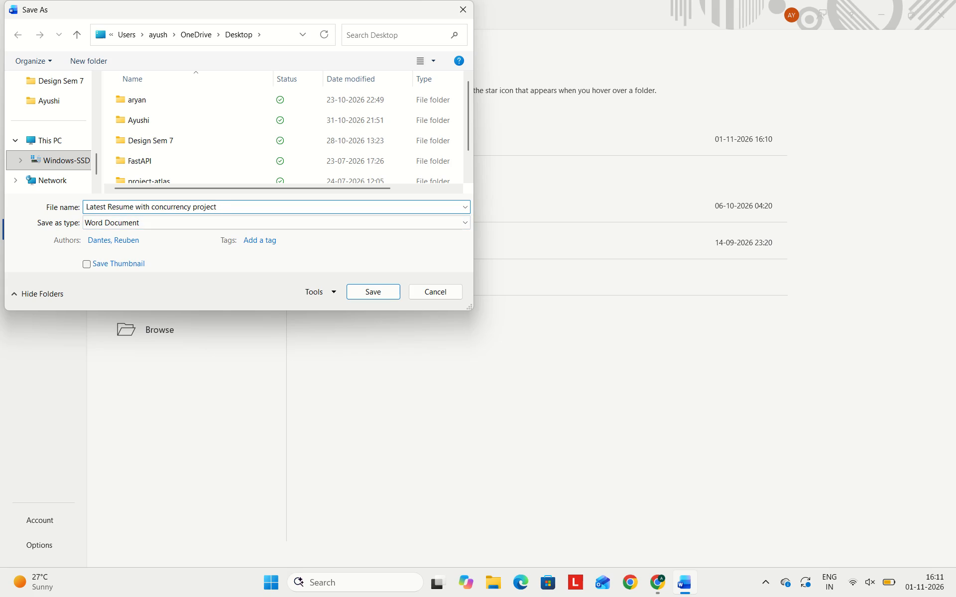
drag(222, 207, 200, 208)
drag(200, 208, 136, 208)
key(shift+parenleft)
text(conc)
text(urrency project))
click(127, 220)
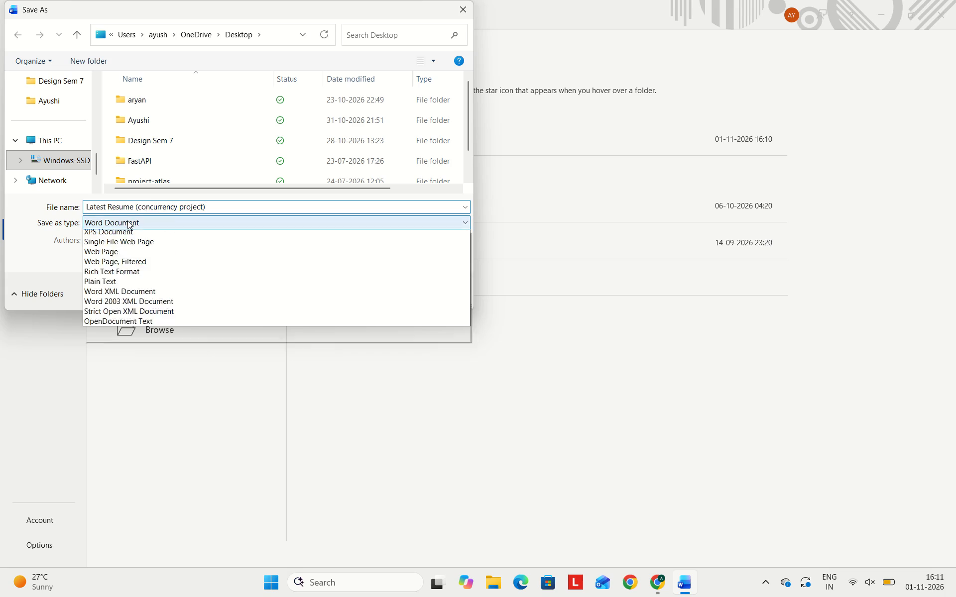
click(127, 291)
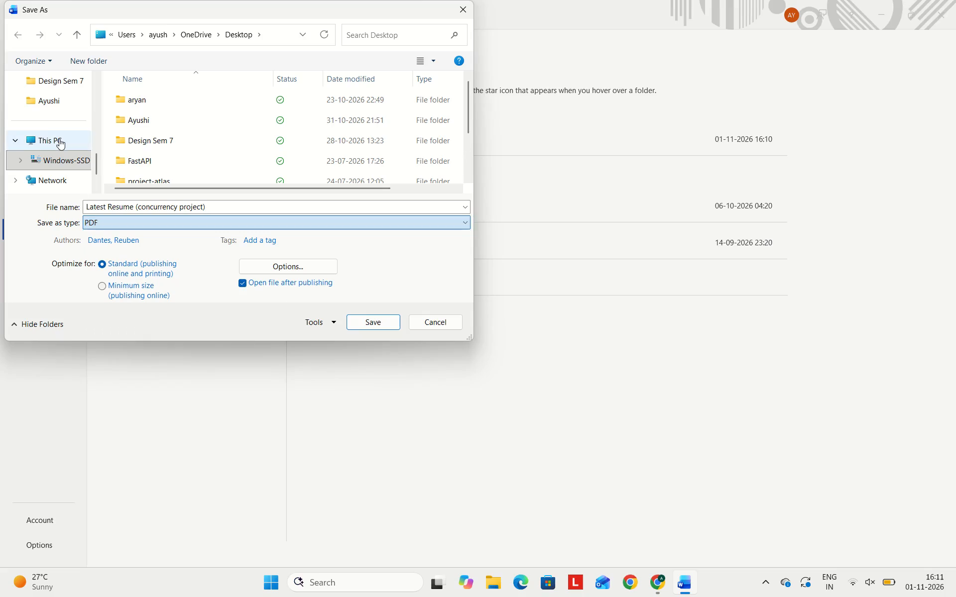
scroll(59, 139, up, 4)
click(47, 172)
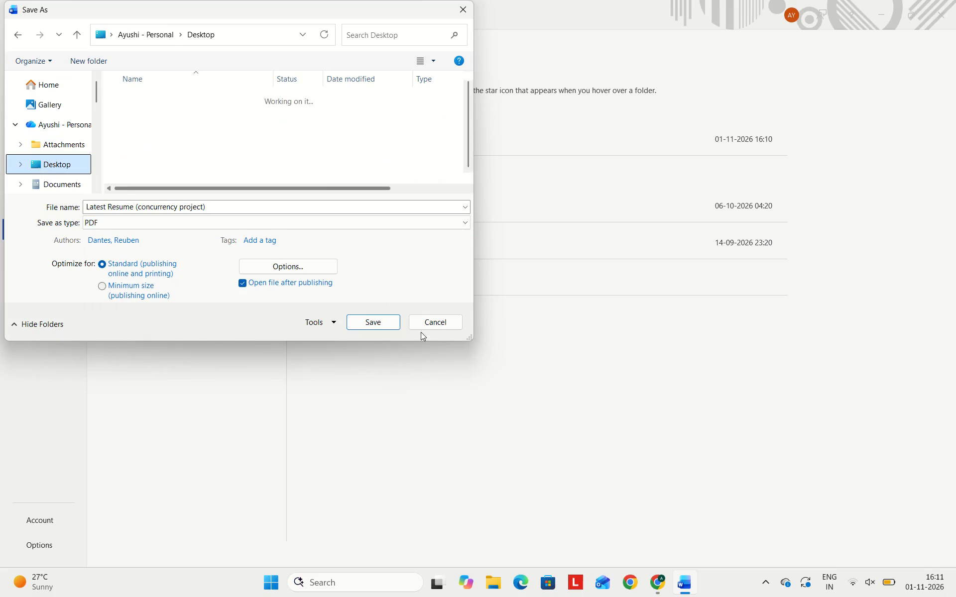
click(383, 324)
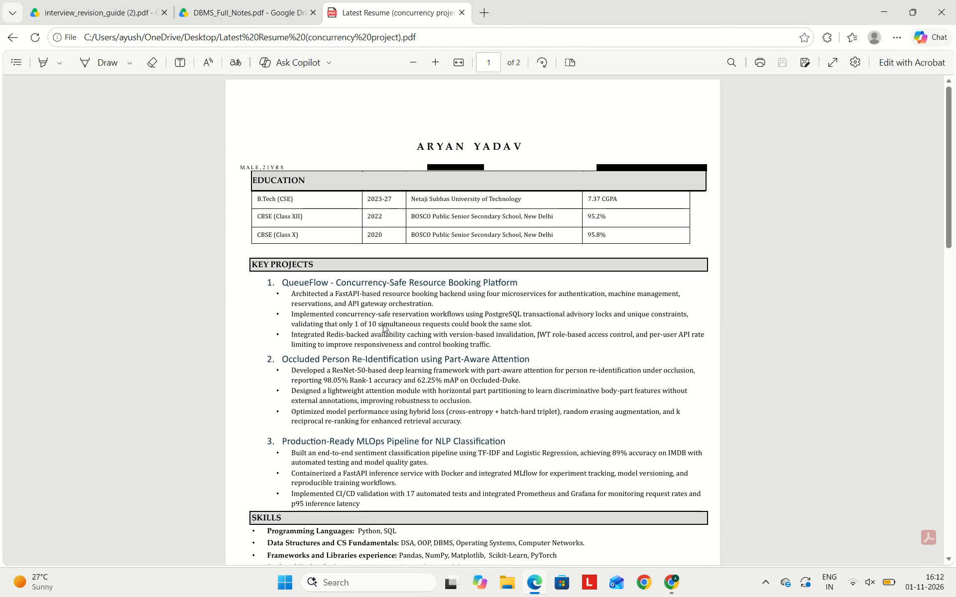
Review the exported PDF in Edge, open the original "Latest Resume with concurrency project" from the desktop, and compare the two layouts.
scroll(383, 324, down, 8)
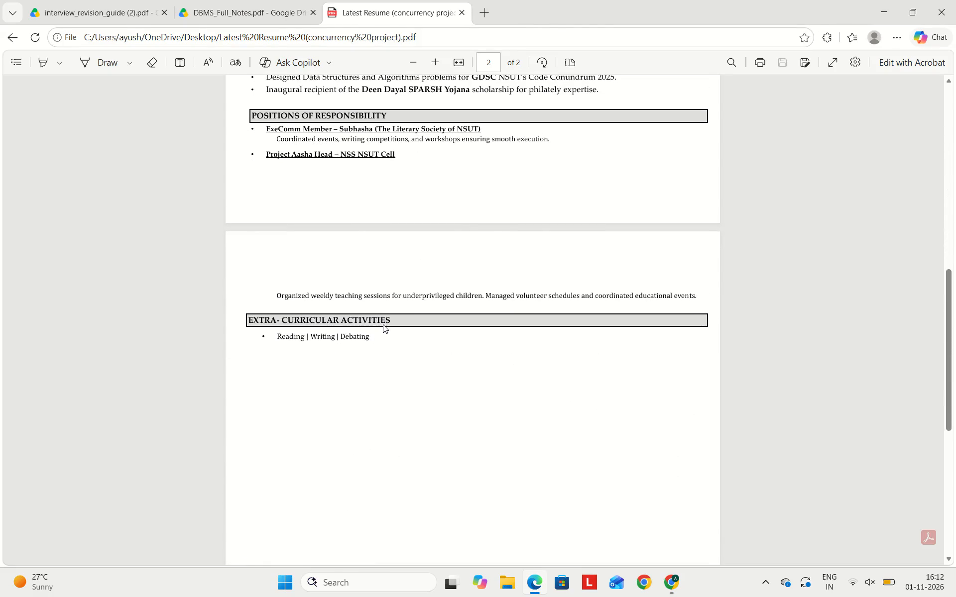
scroll(383, 324, up, 7)
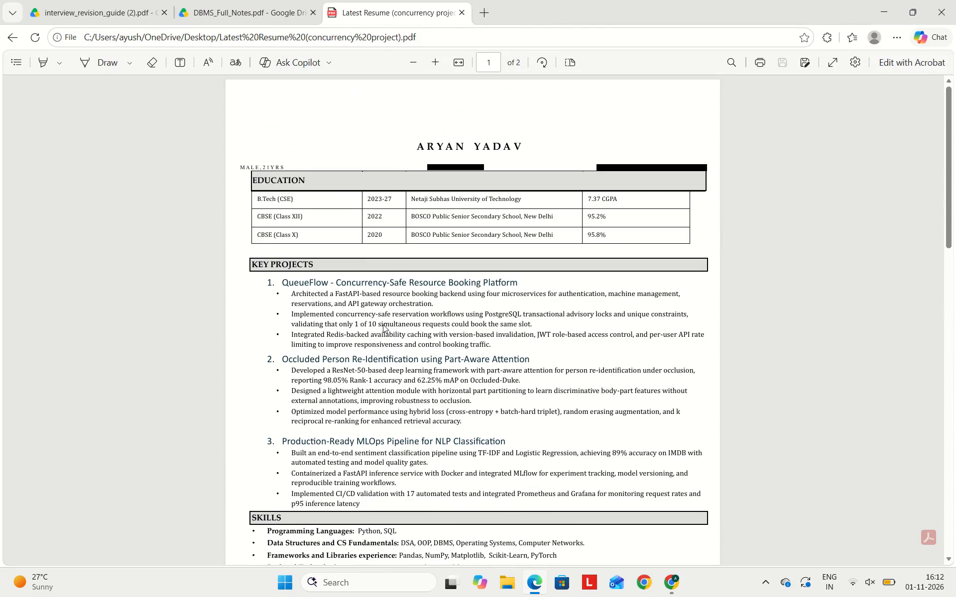
double_click(21, 384)
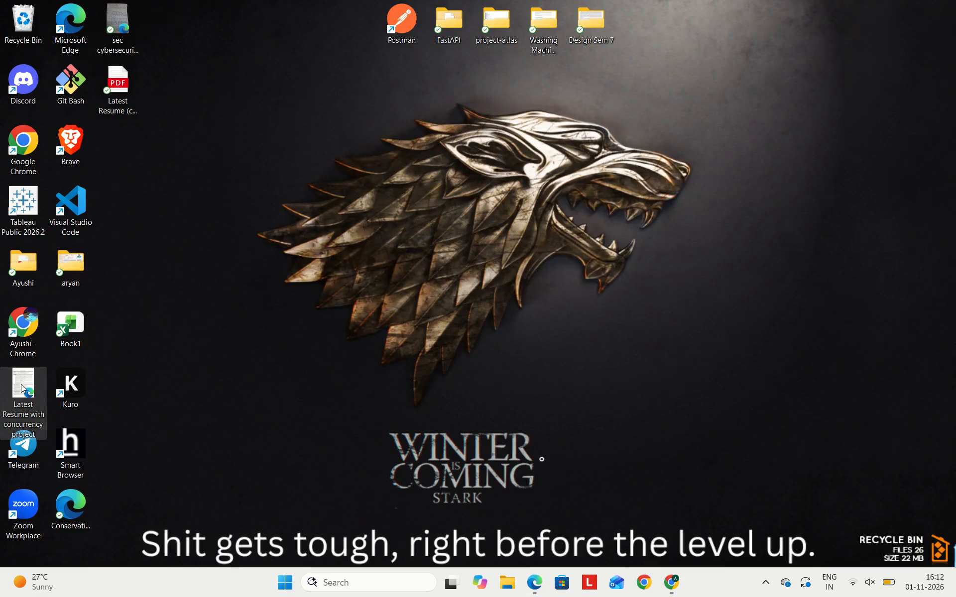
scroll(227, 240, down, 6)
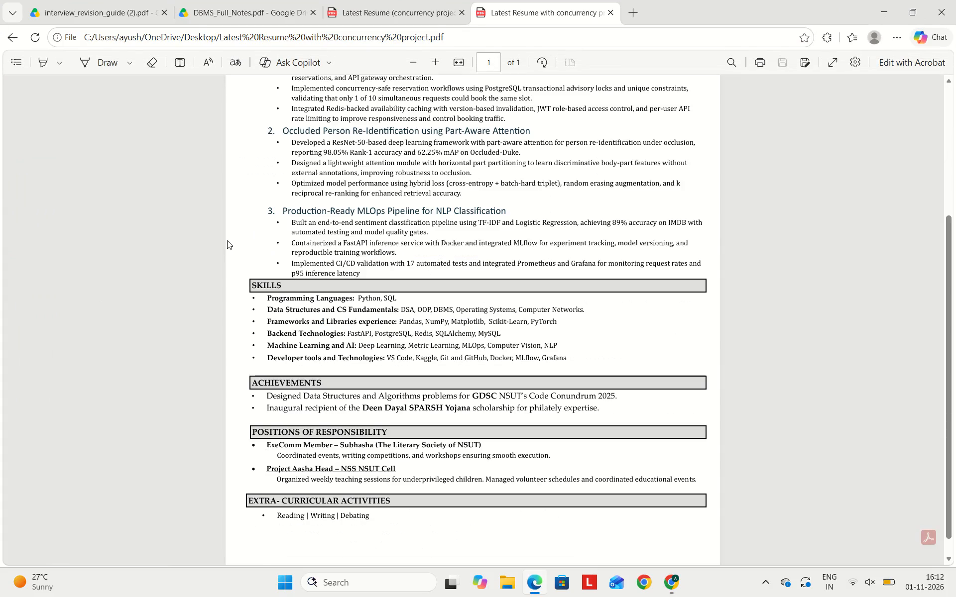
scroll(227, 240, up, 9)
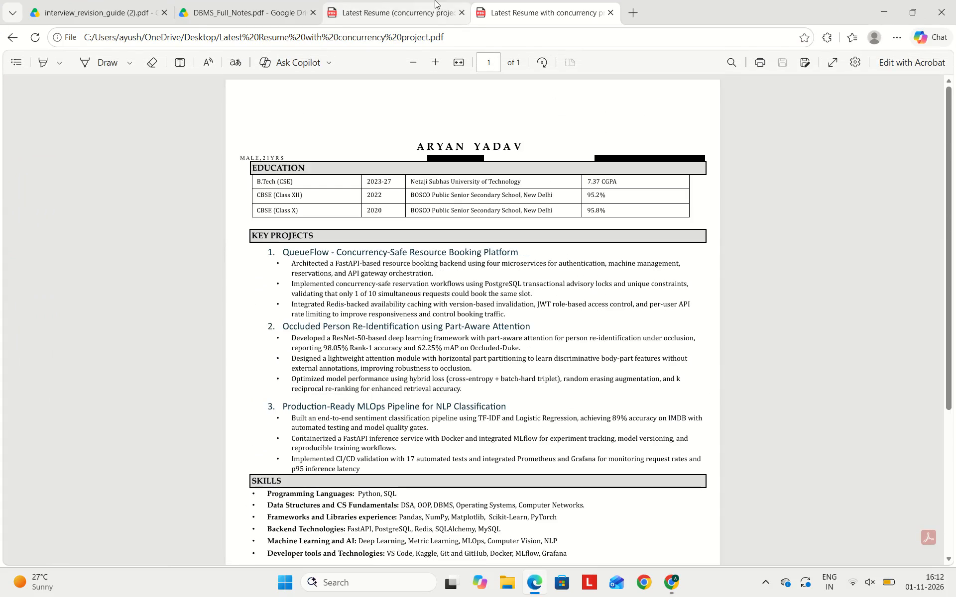
click(435, 0)
click(552, 0)
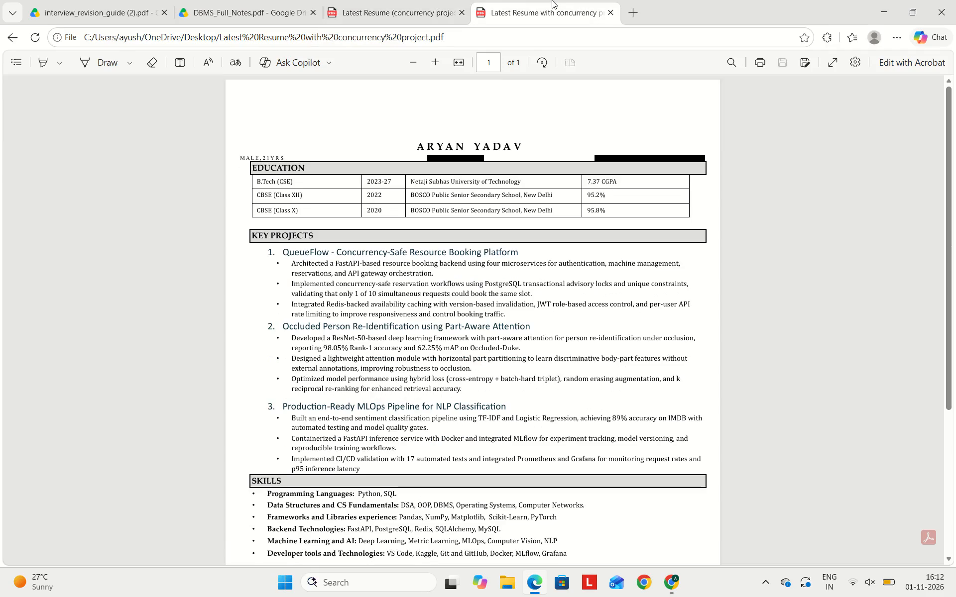
click(402, 0)
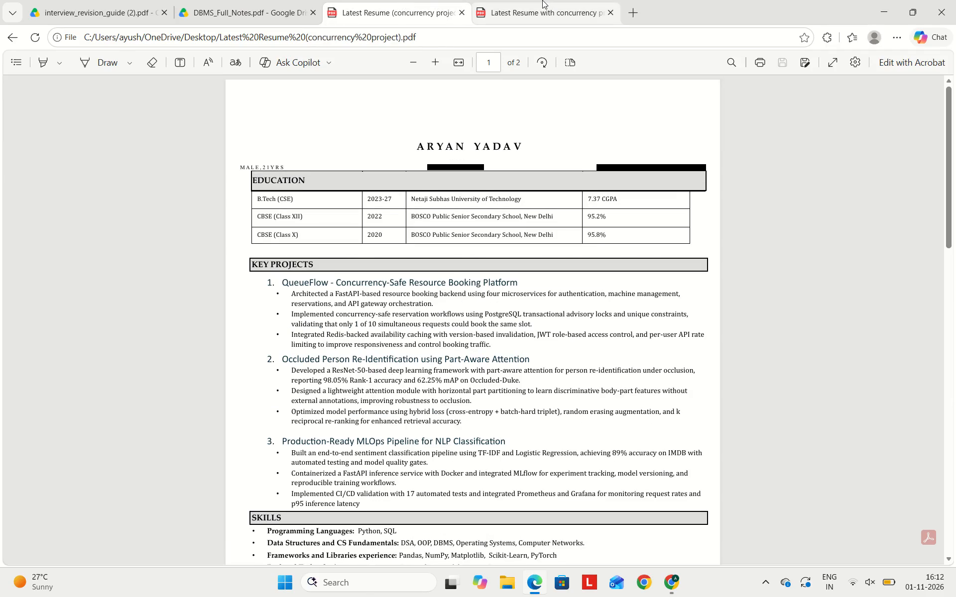
click(542, 0)
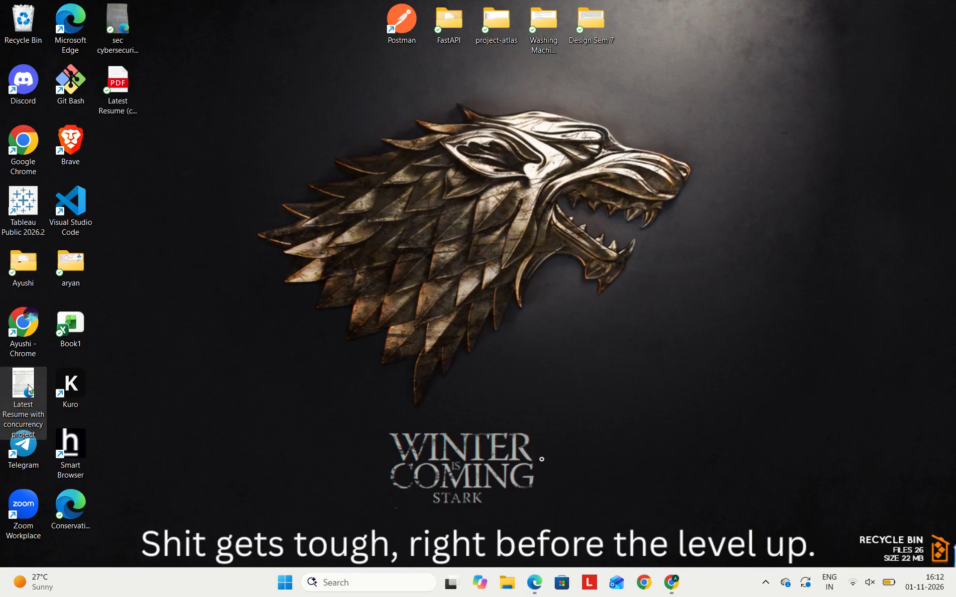
Open the desktop PDF "Latest Resume with concurrency project" in Word again, for this one time only.
right_click(10, 390)
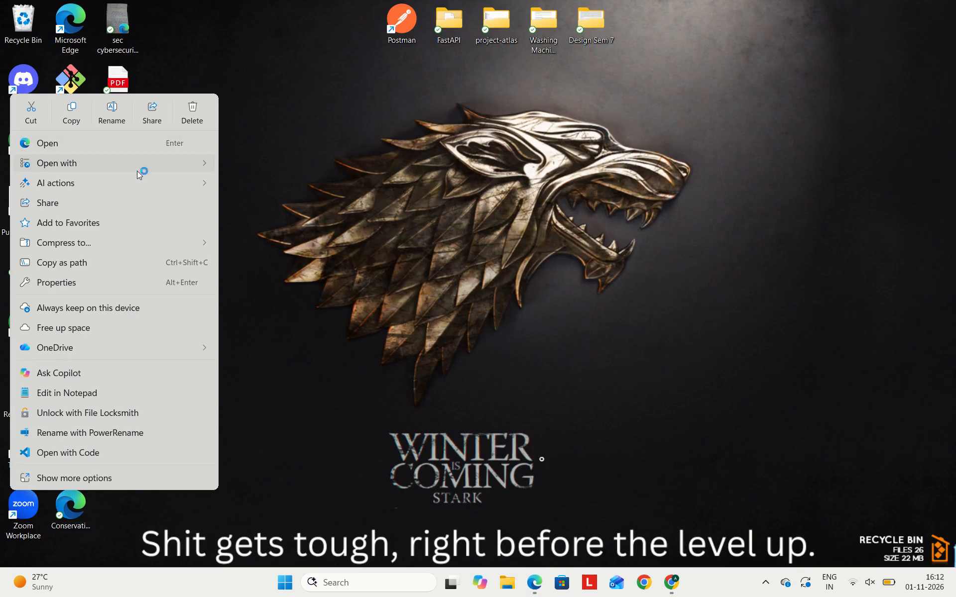
click(292, 242)
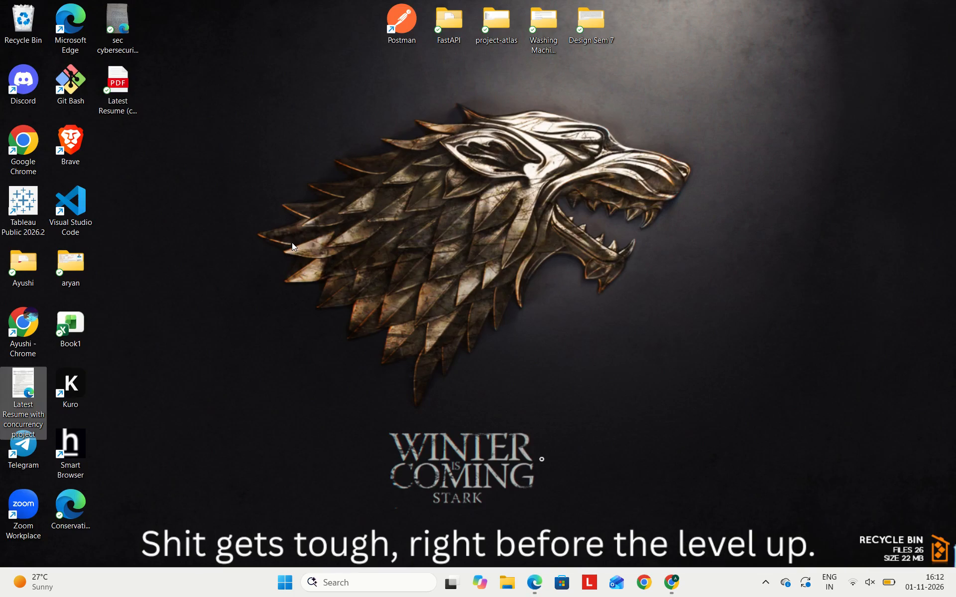
click(408, 441)
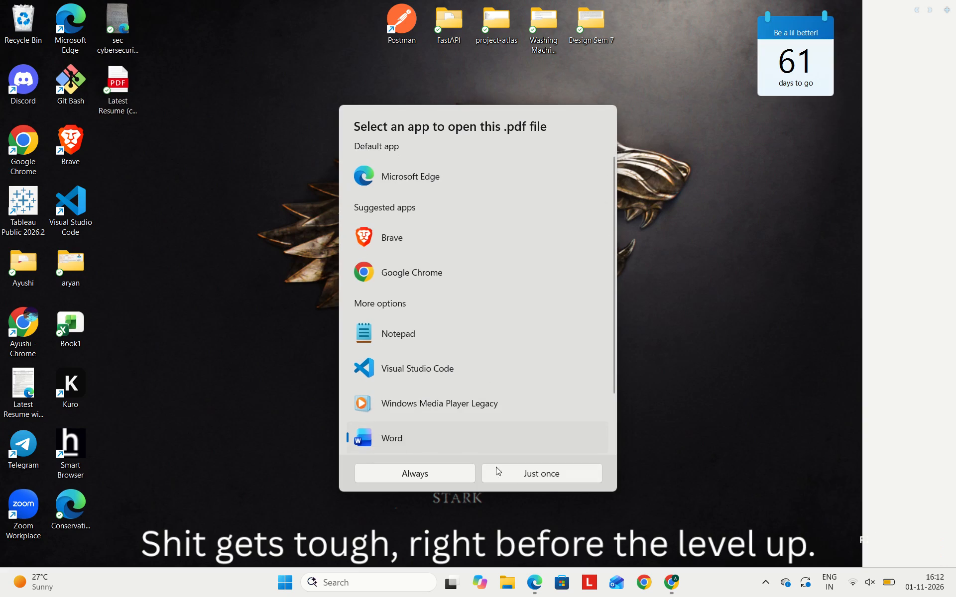
click(545, 481)
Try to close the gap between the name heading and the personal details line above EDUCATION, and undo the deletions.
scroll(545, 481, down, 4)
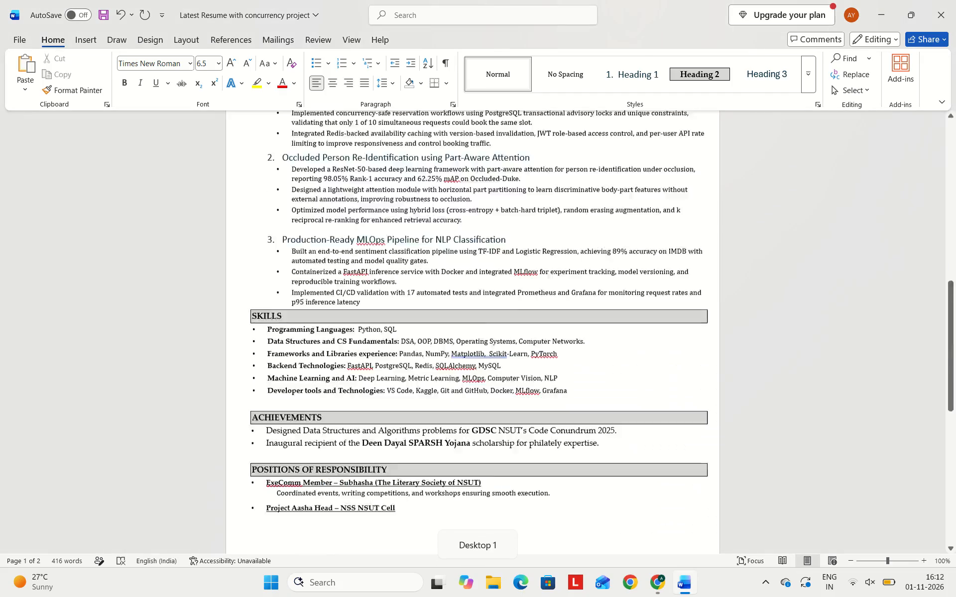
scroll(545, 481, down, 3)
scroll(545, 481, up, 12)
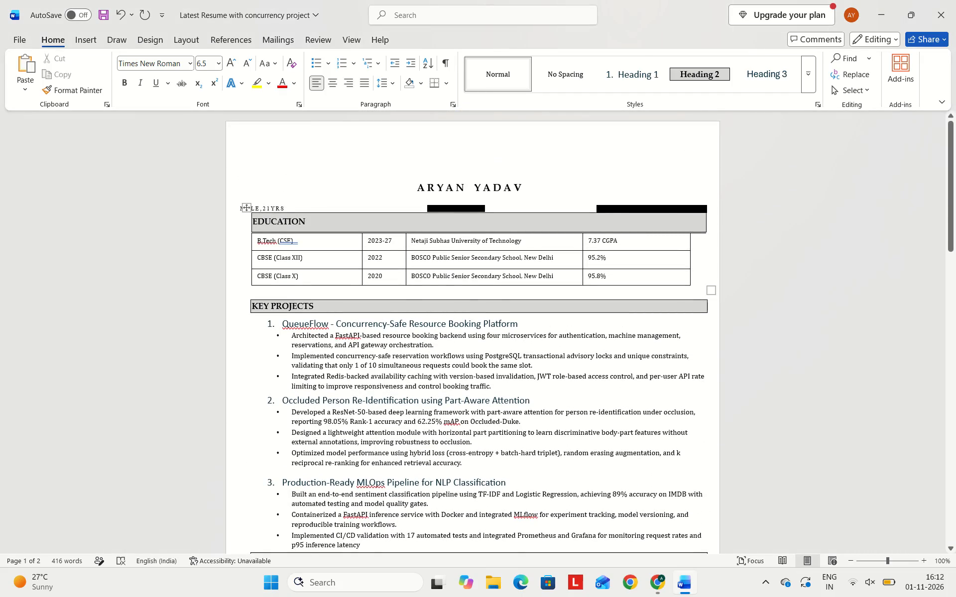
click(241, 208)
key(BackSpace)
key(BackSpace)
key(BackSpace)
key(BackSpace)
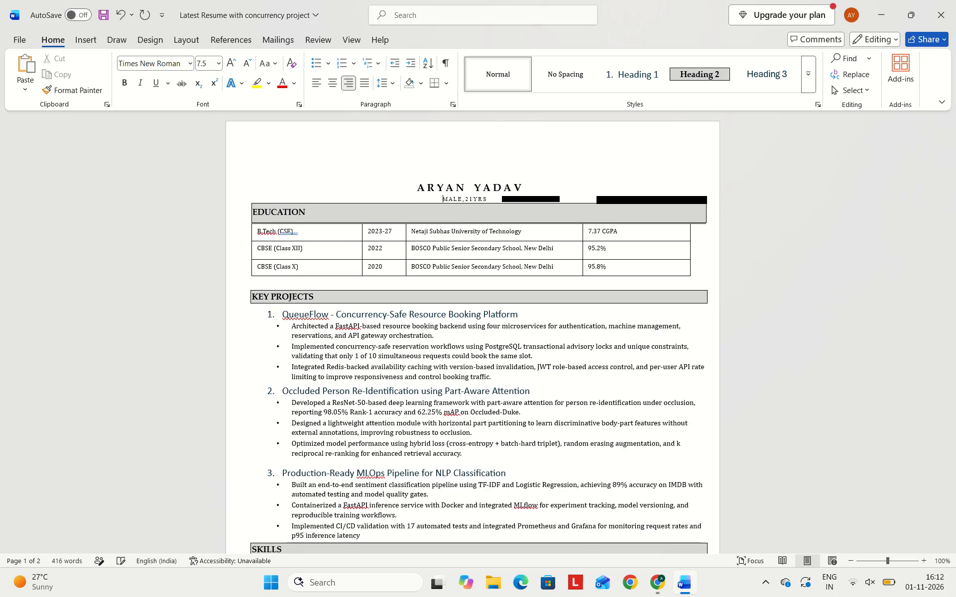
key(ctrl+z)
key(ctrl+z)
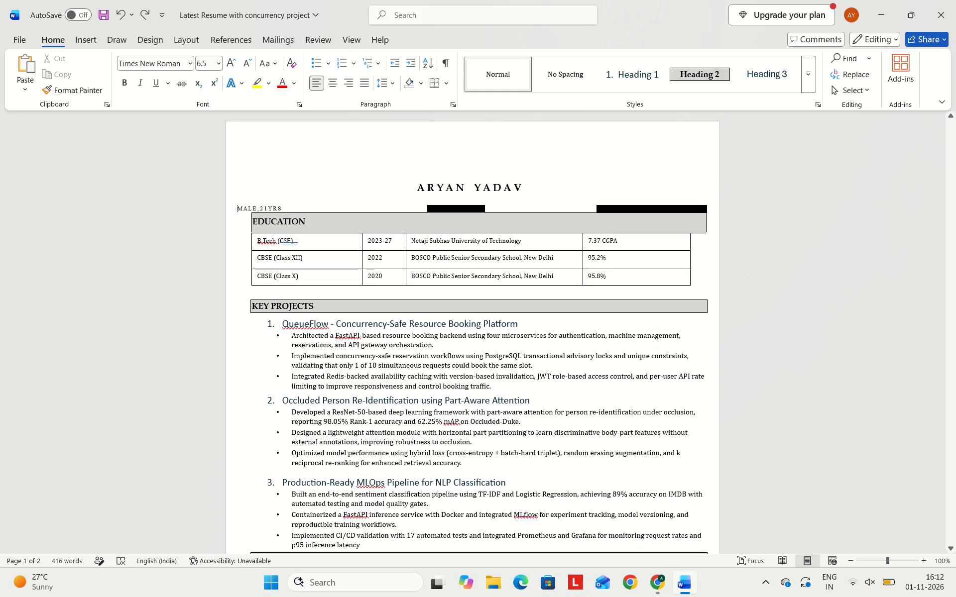
Delete the empty line between the name heading and the personal details line above EDUCATION.
click(541, 183)
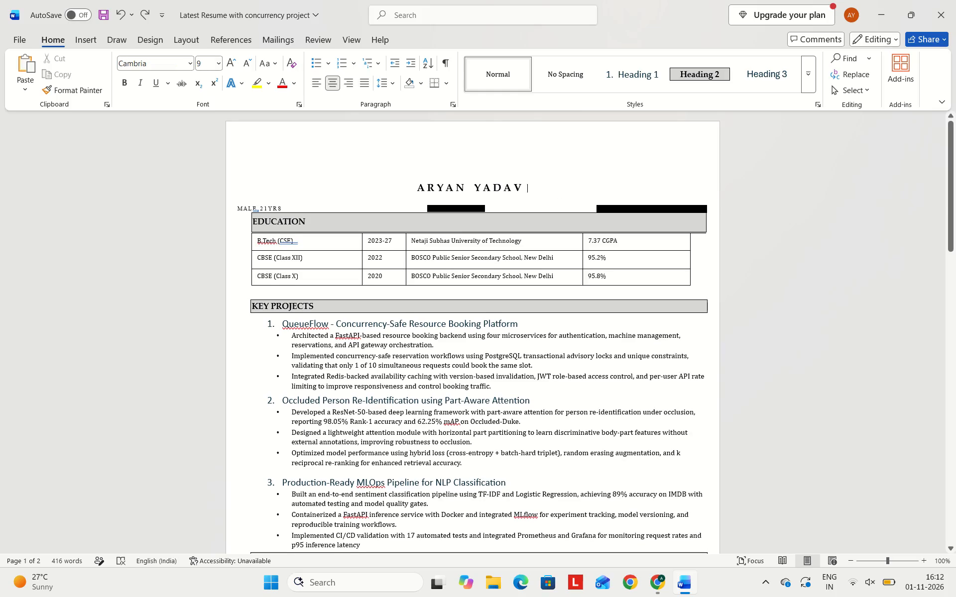
key(Delete)
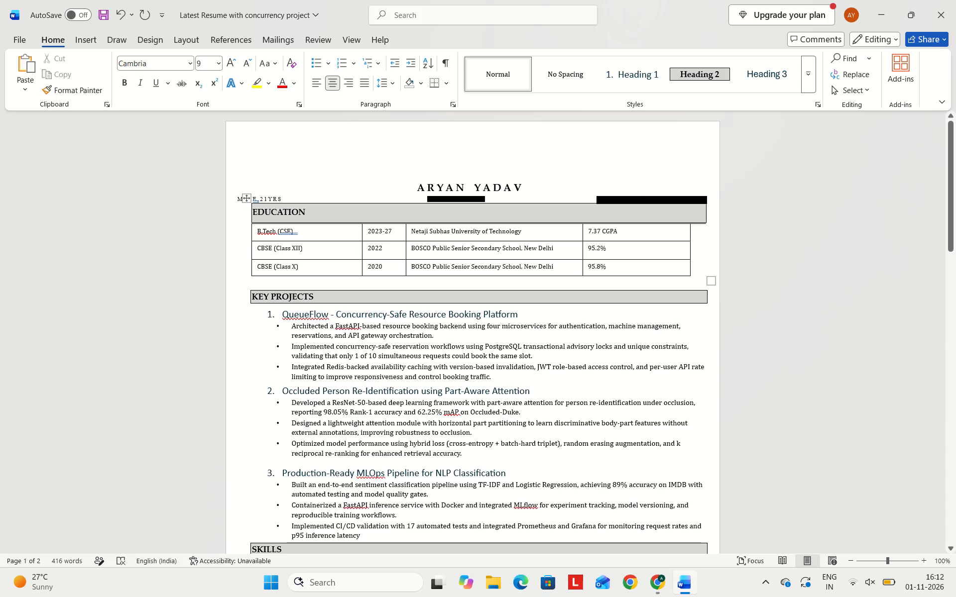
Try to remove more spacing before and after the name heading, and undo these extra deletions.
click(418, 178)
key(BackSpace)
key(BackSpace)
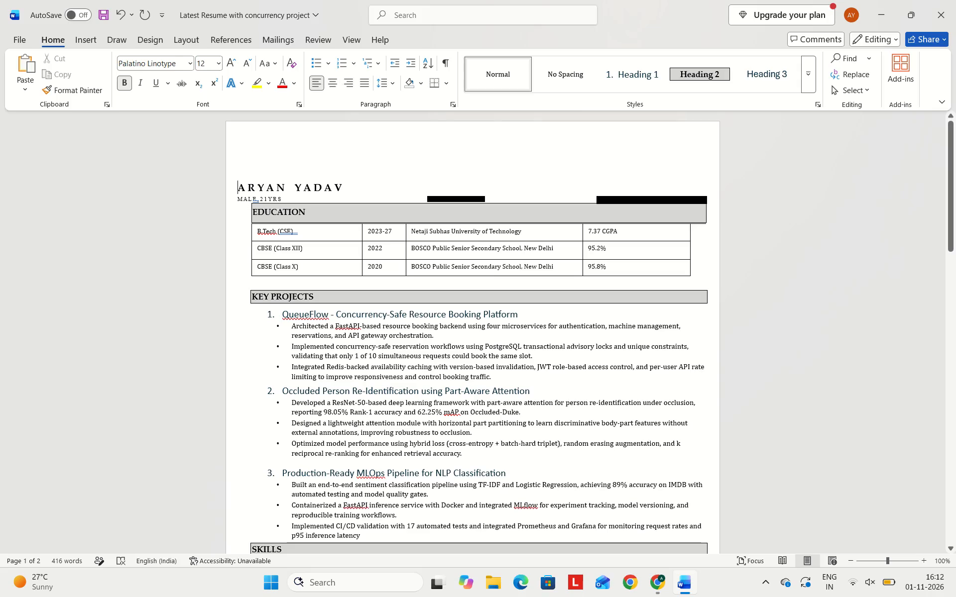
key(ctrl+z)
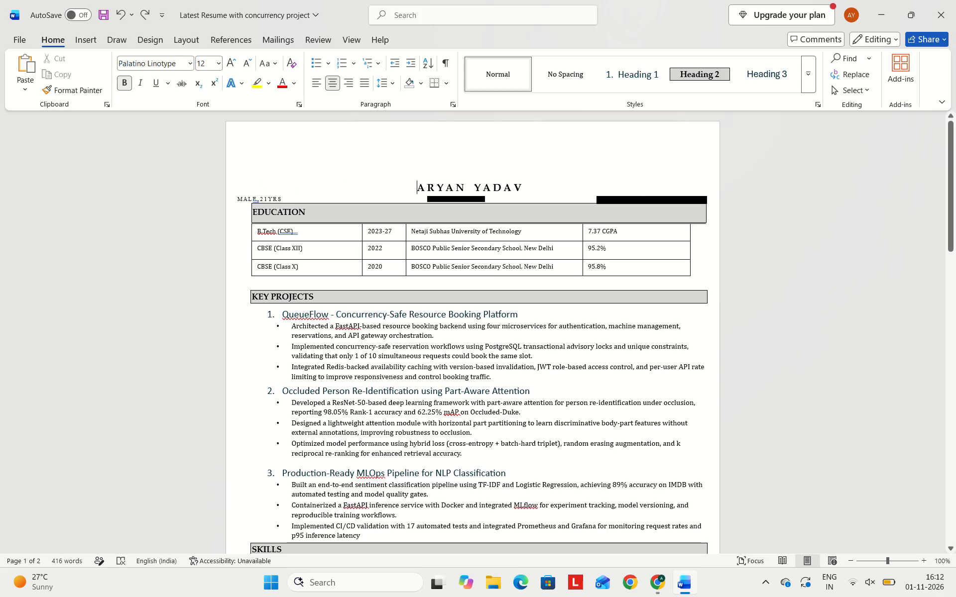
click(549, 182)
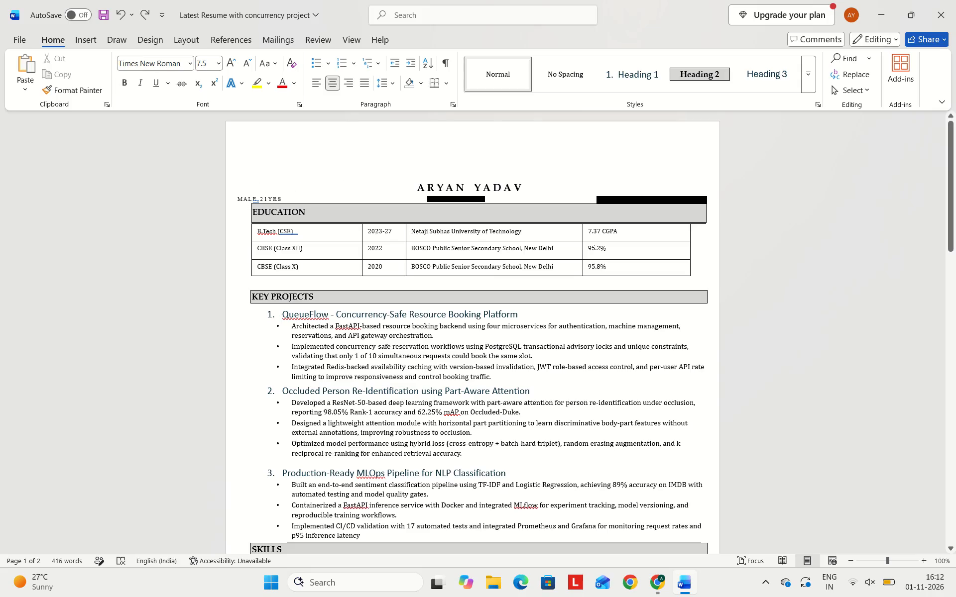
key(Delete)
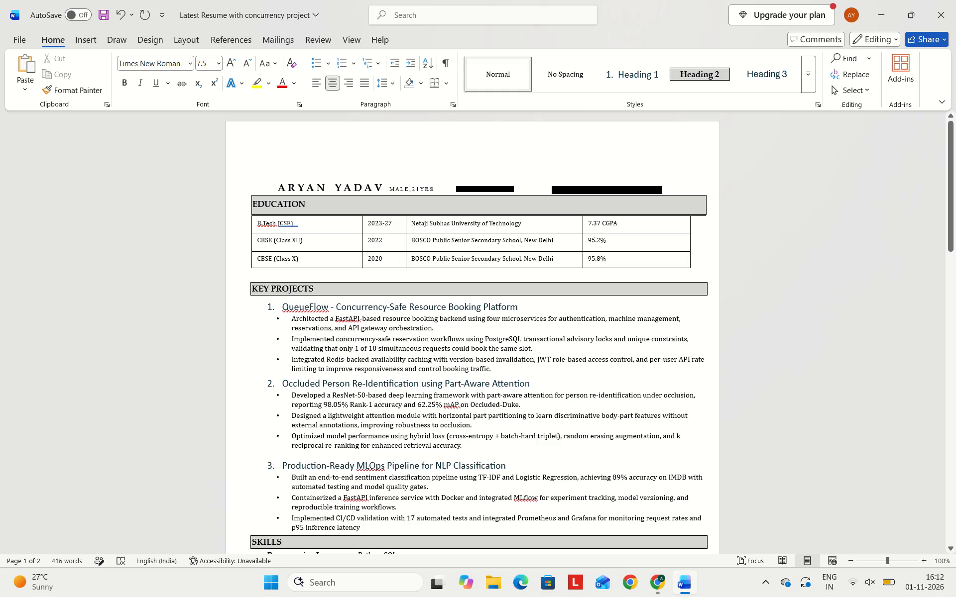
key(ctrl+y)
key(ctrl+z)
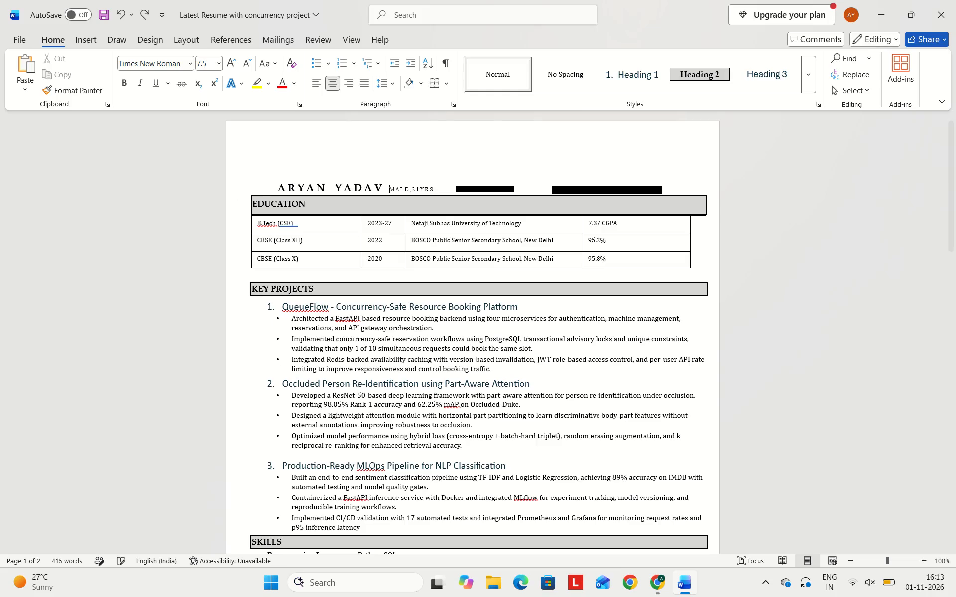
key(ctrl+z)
Switch to the original PDF in Edge and compare its page layout, down to EXTRA-CURRICULAR ACTIVITIES, with the Word document.
scroll(549, 182, down, 8)
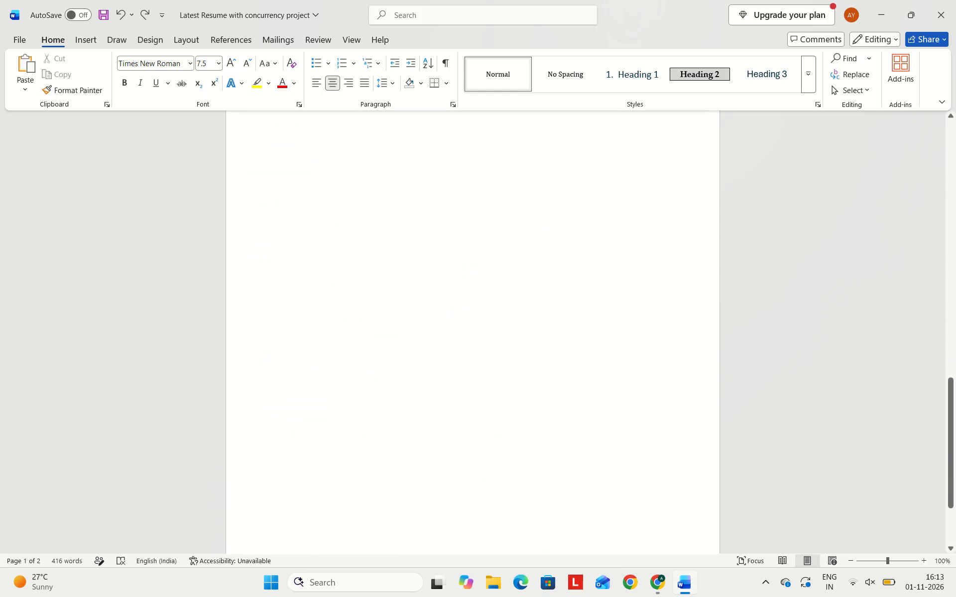
scroll(549, 182, up, 5)
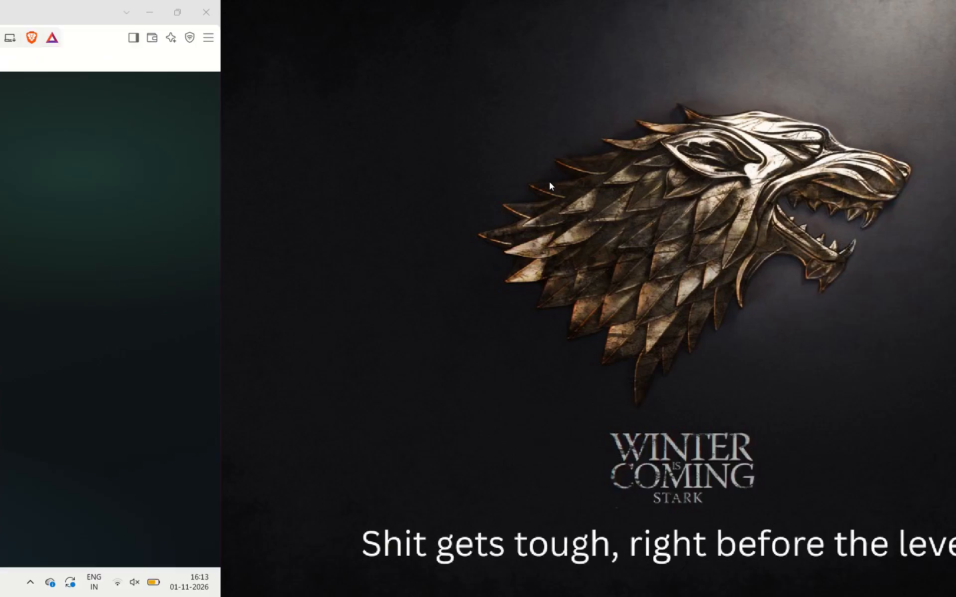
key(alt+Tab)
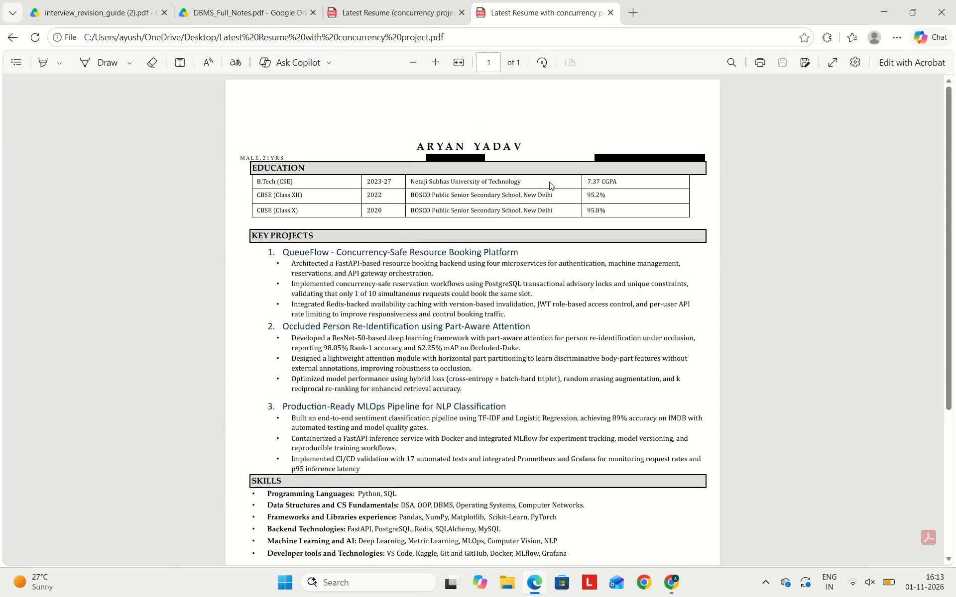
scroll(549, 182, down, 4)
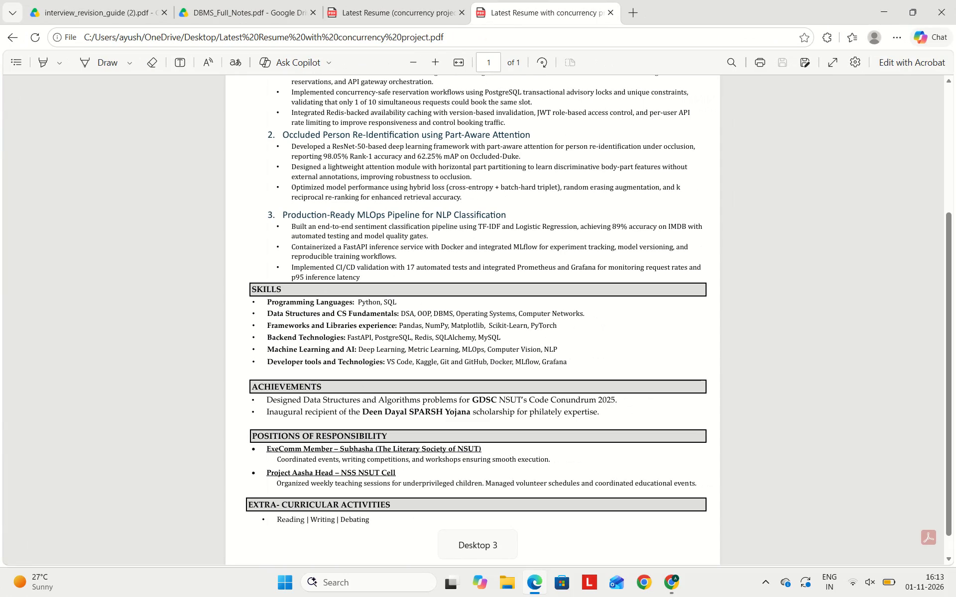
scroll(414, 218, down, 2)
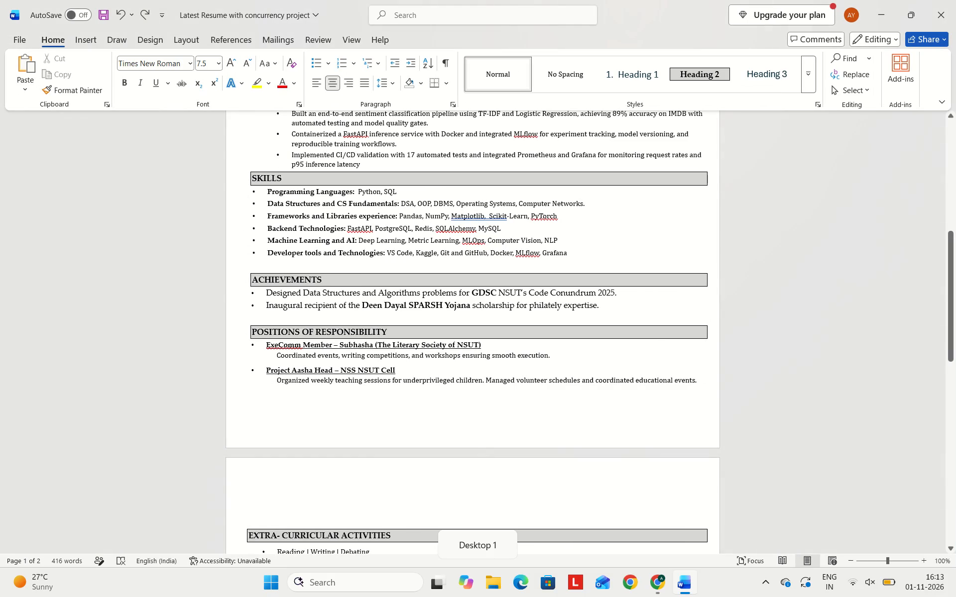
In Word, delete the empty line above the EXTRA-CURRICULAR ACTIVITIES heading.
click(356, 401)
key(Down)
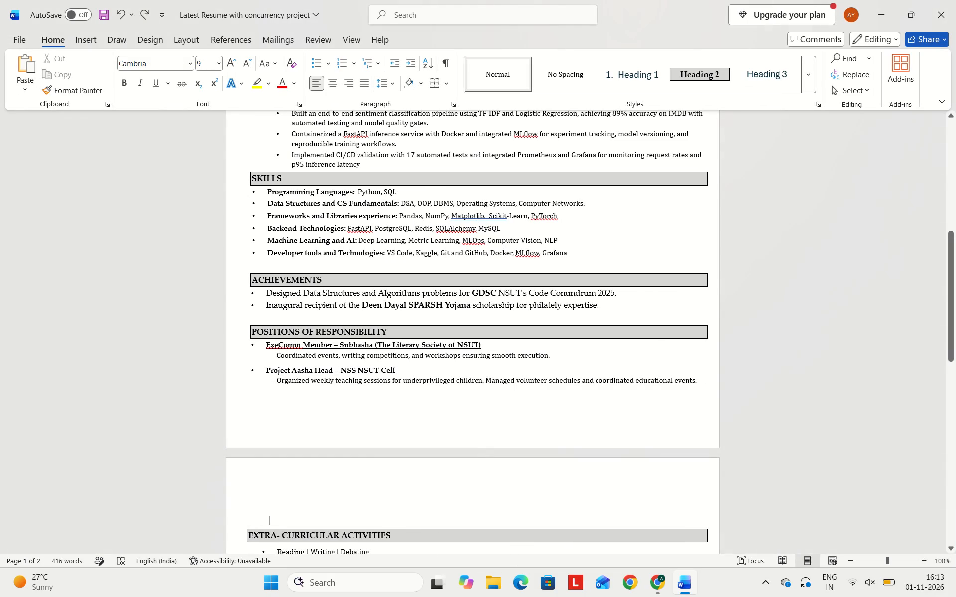
key(BackSpace)
key(BackSpace)
key(BackSpace)
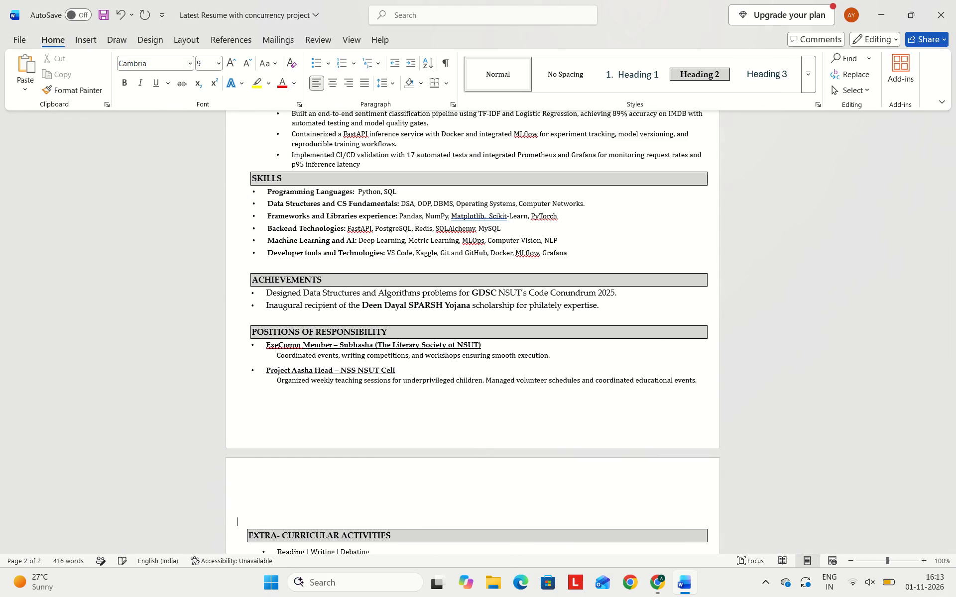
key(BackSpace)
key(BackSpace)
key(BackSpace)
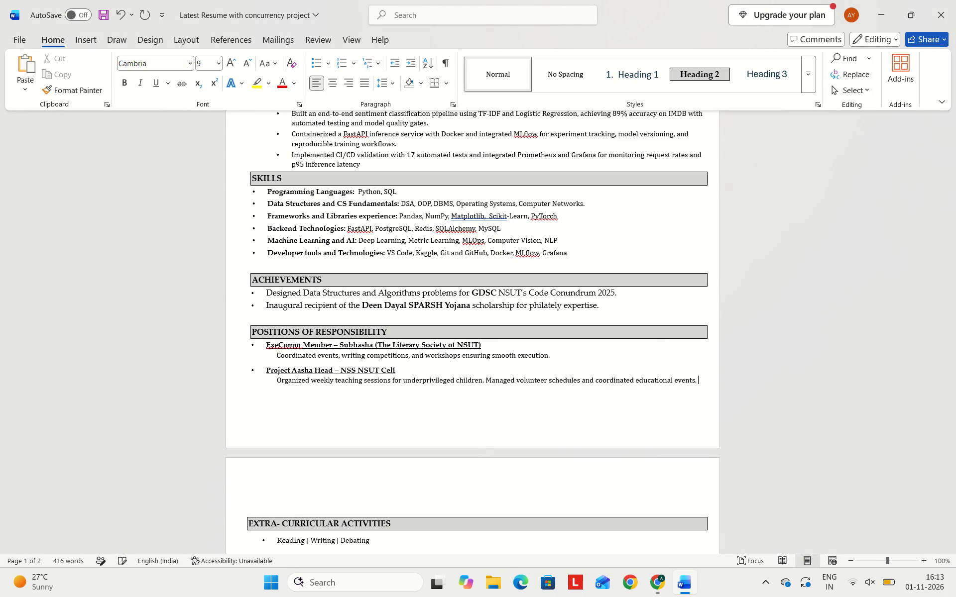
Remove the blank line between the last ACHIEVEMENTS bullet and the POSITIONS OF RESPONSIBILITY heading.
click(279, 318)
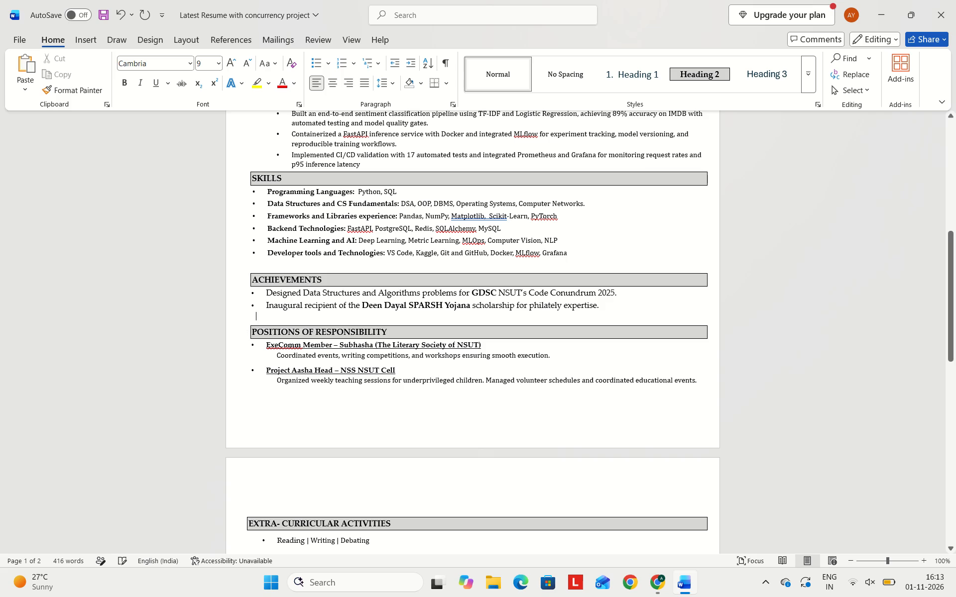
key(BackSpace)
key(BackSpace)
key(BackSpace)
key(BackSpace)
key(BackSpace)
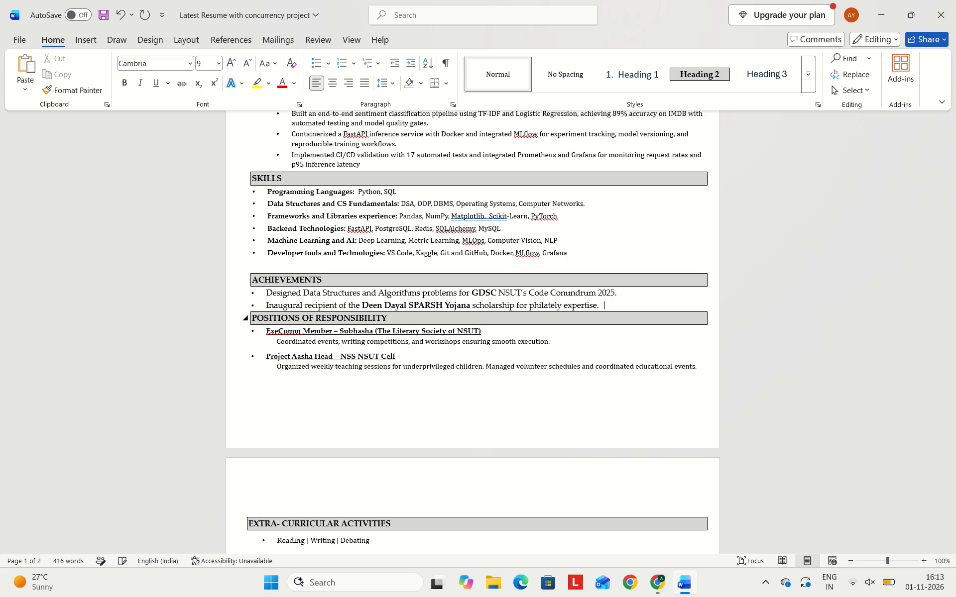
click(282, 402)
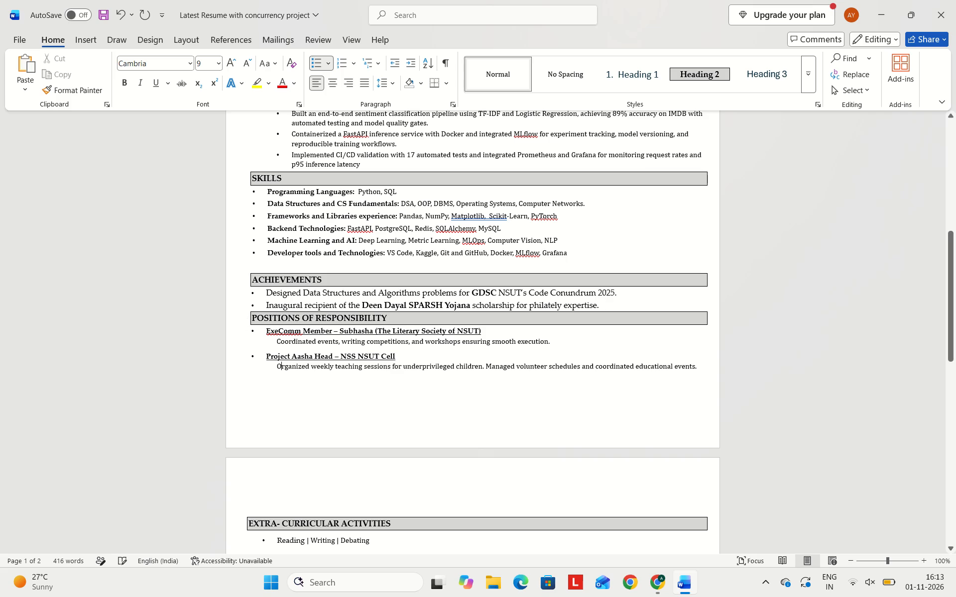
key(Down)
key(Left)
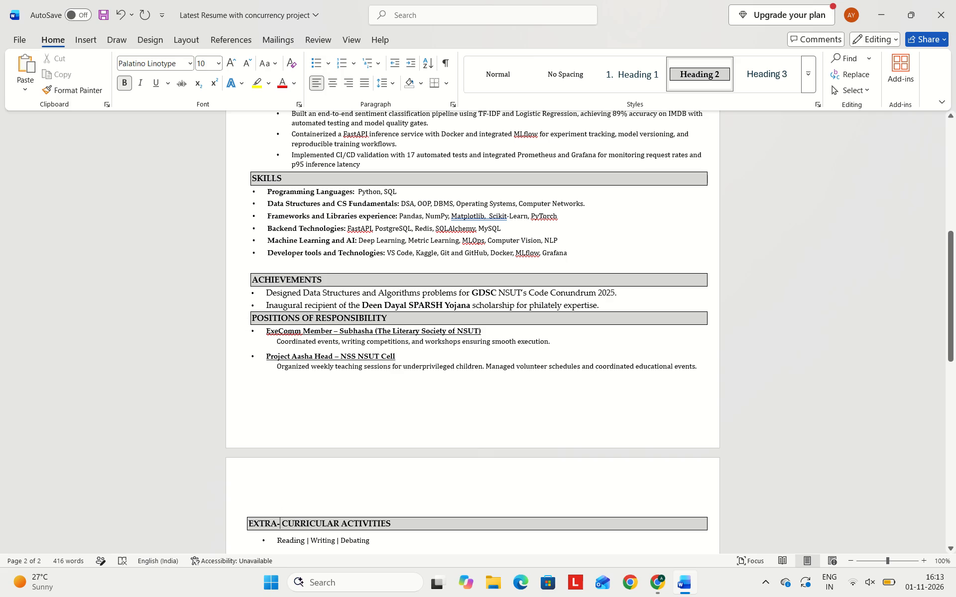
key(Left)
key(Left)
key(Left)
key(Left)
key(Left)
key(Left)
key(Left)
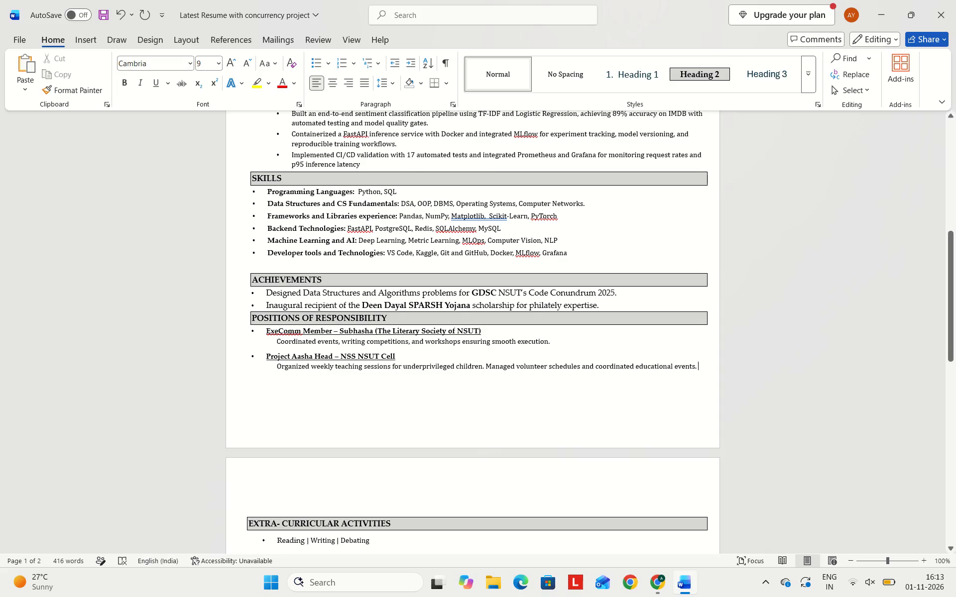
Delete the blank line between the EDUCATION table and the KEY PROJECTS heading.
scroll(318, 442, up, 3)
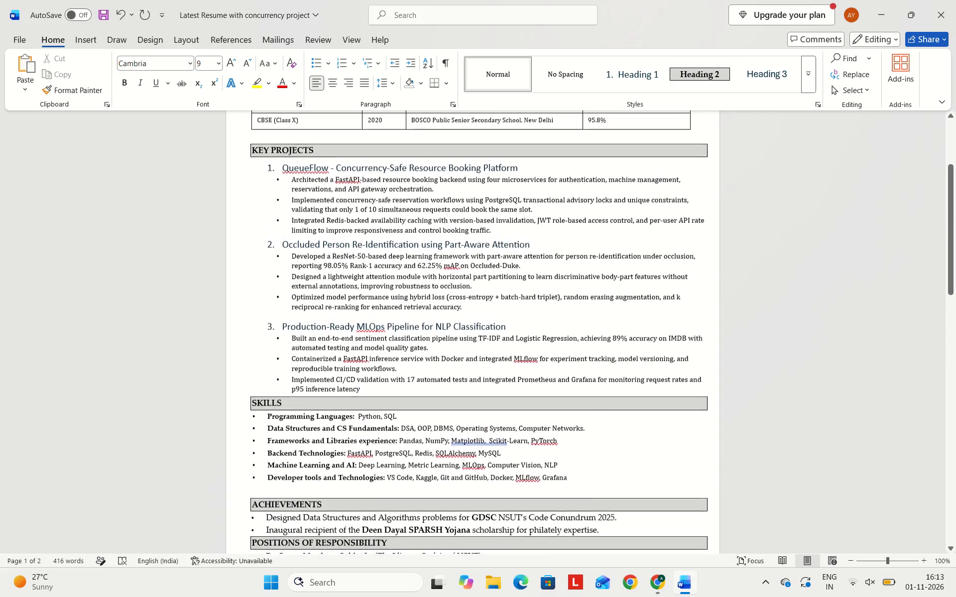
scroll(318, 442, up, 2)
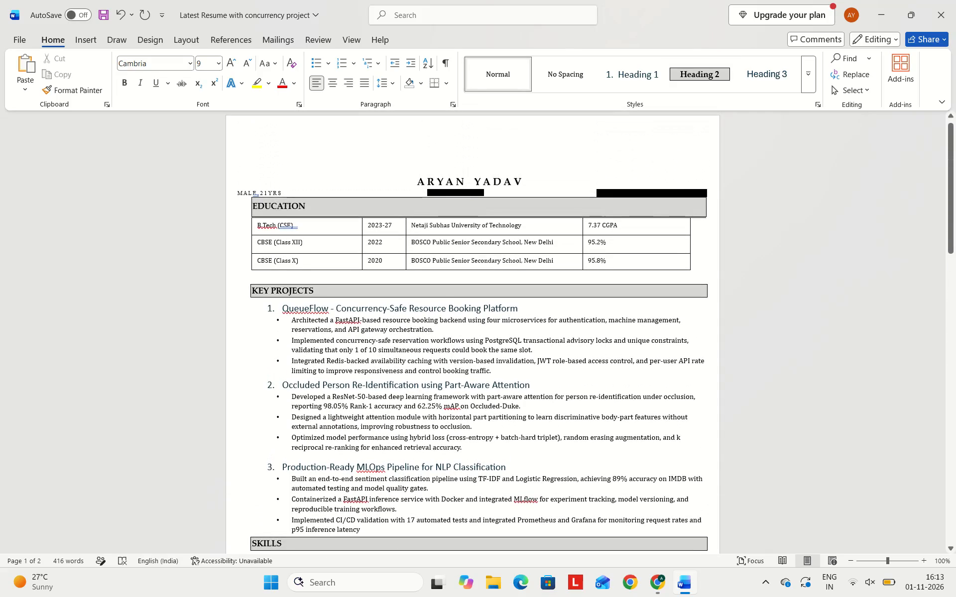
click(285, 278)
key(BackSpace)
key(BackSpace)
key(BackSpace)
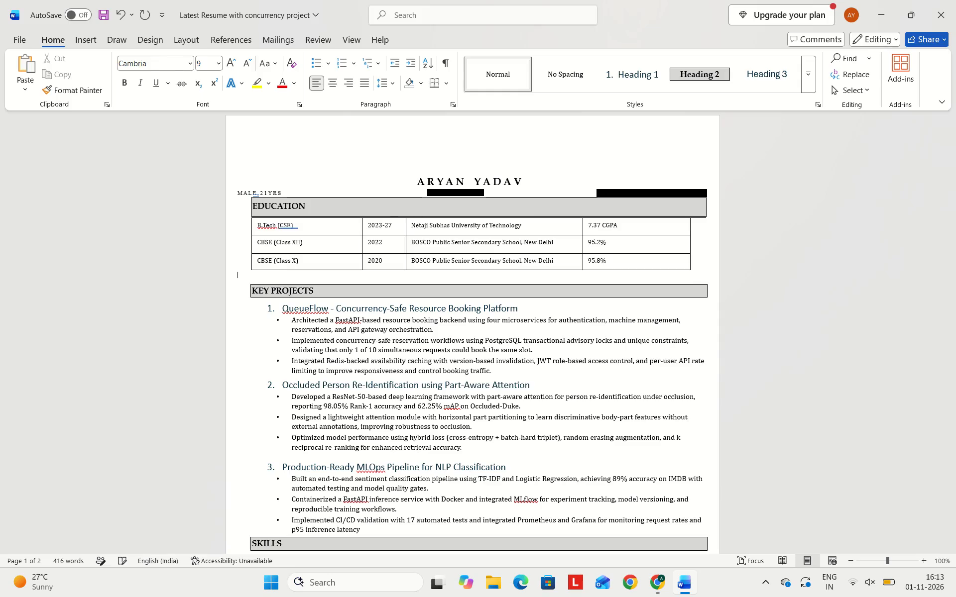
key(BackSpace)
key(BackSpace)
key(BackSpace)
key(BackSpace)
key(BackSpace)
key(BackSpace)
key(BackSpace)
key(BackSpace)
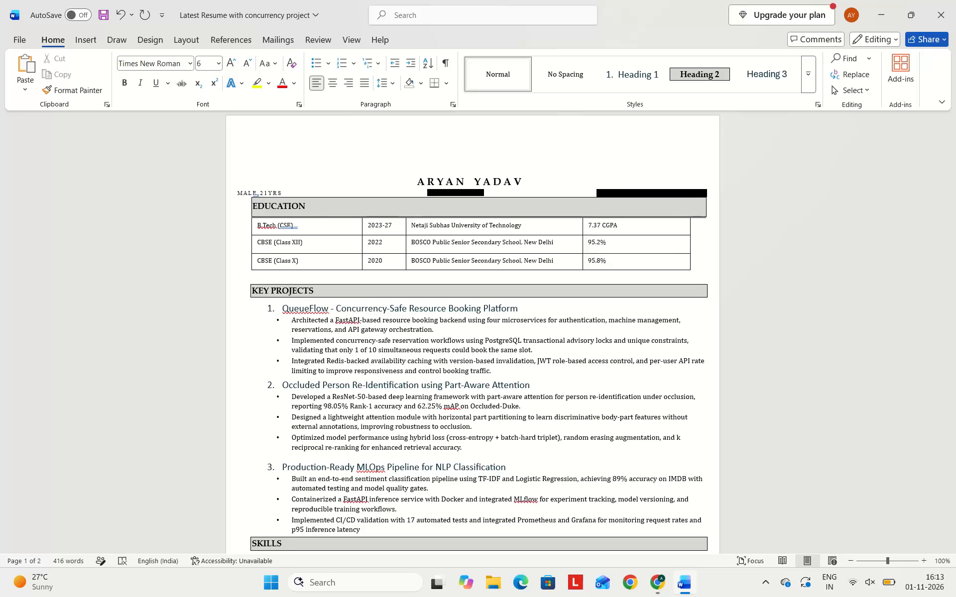
key(BackSpace)
key(Delete)
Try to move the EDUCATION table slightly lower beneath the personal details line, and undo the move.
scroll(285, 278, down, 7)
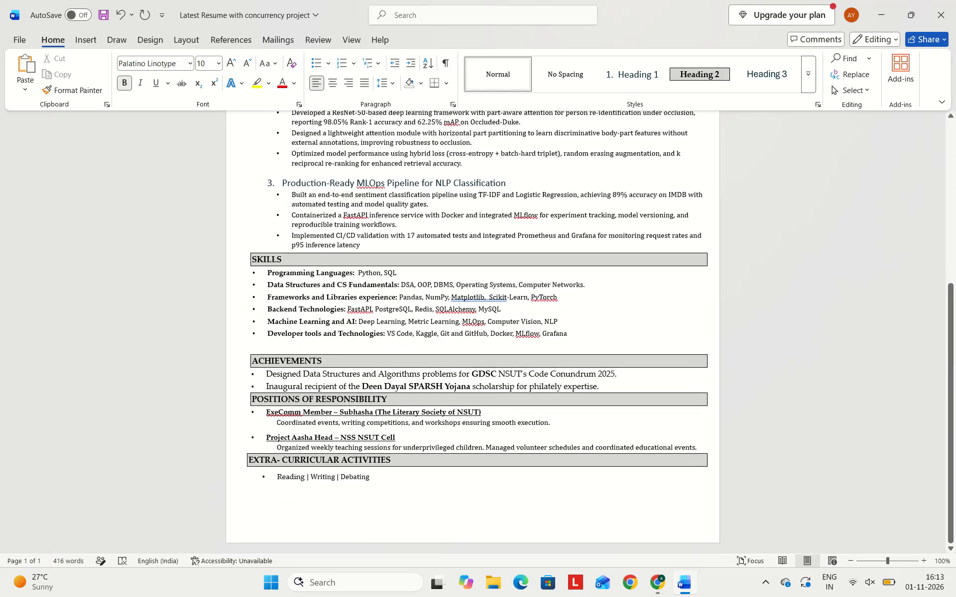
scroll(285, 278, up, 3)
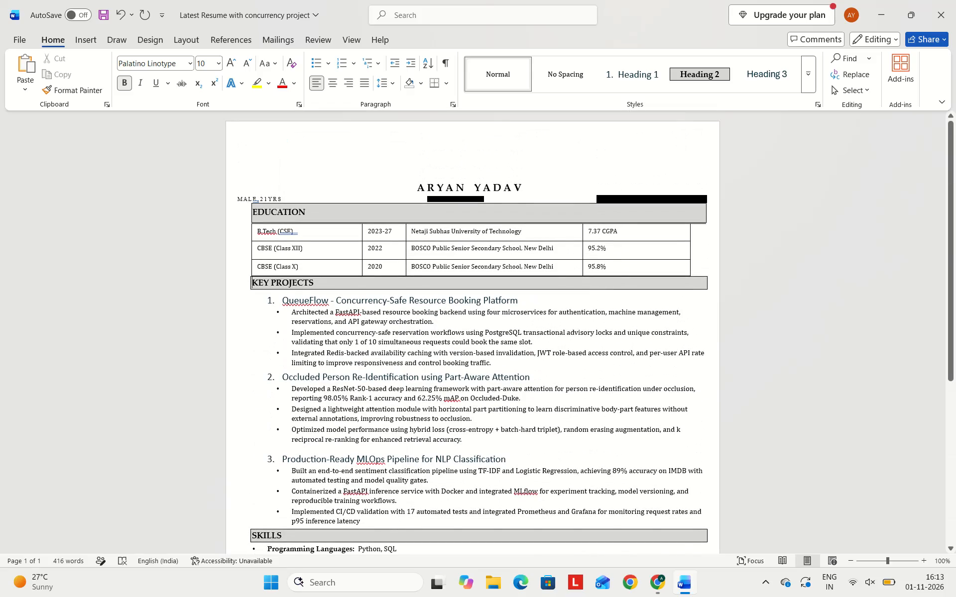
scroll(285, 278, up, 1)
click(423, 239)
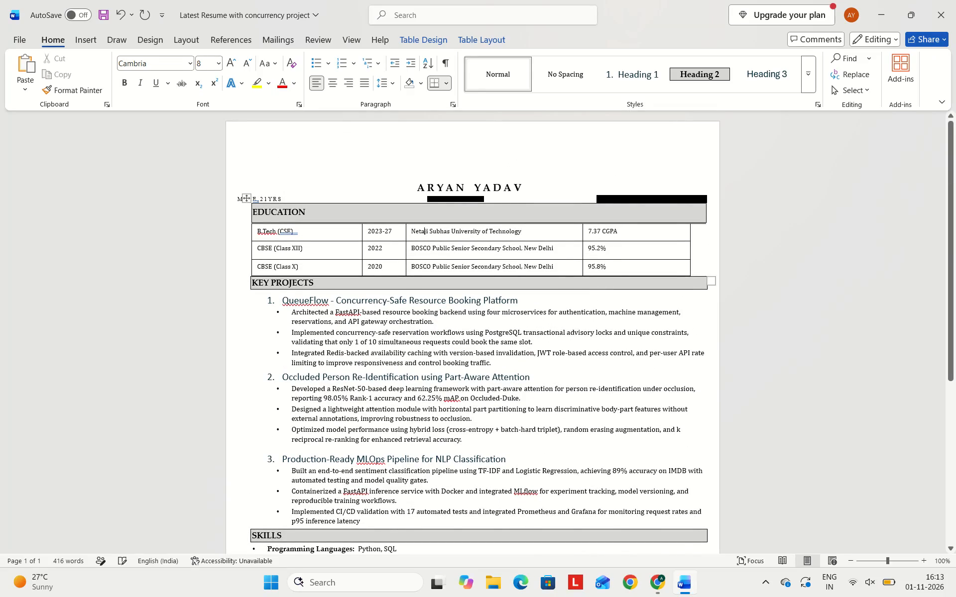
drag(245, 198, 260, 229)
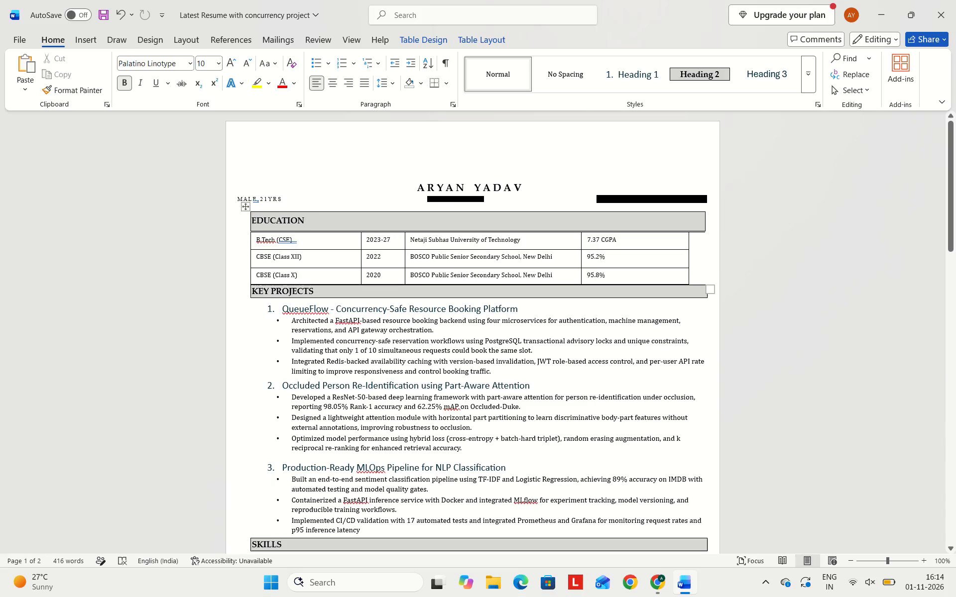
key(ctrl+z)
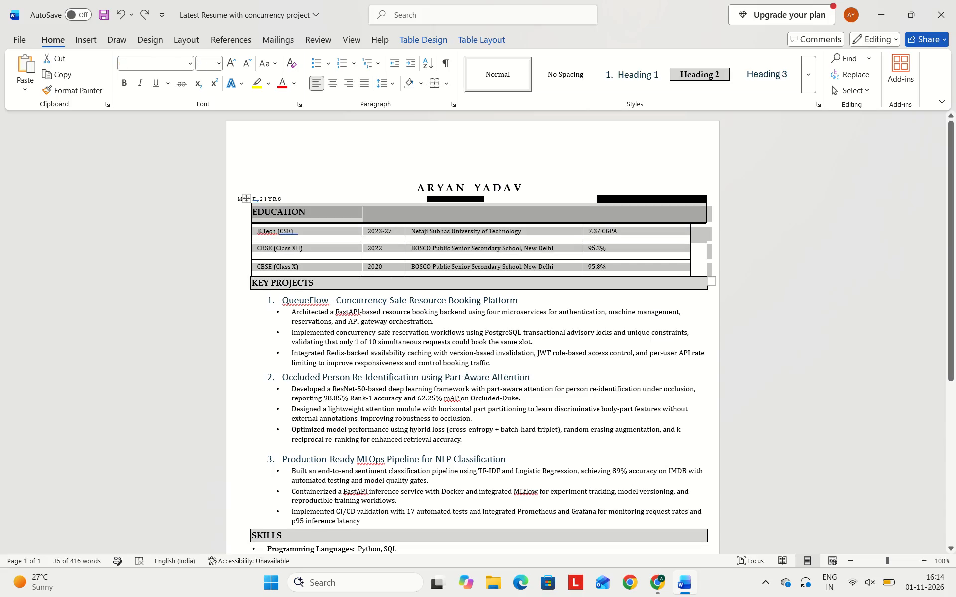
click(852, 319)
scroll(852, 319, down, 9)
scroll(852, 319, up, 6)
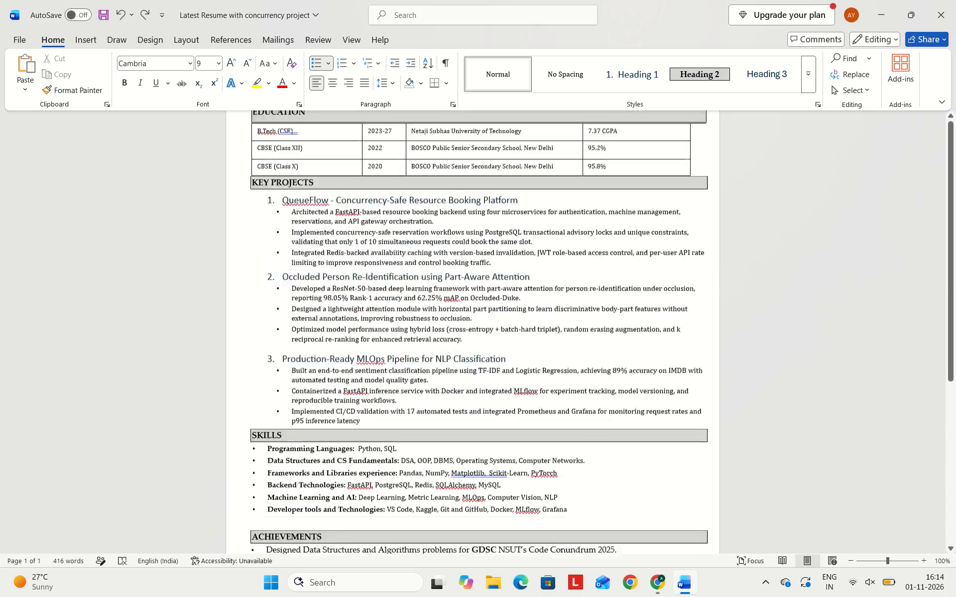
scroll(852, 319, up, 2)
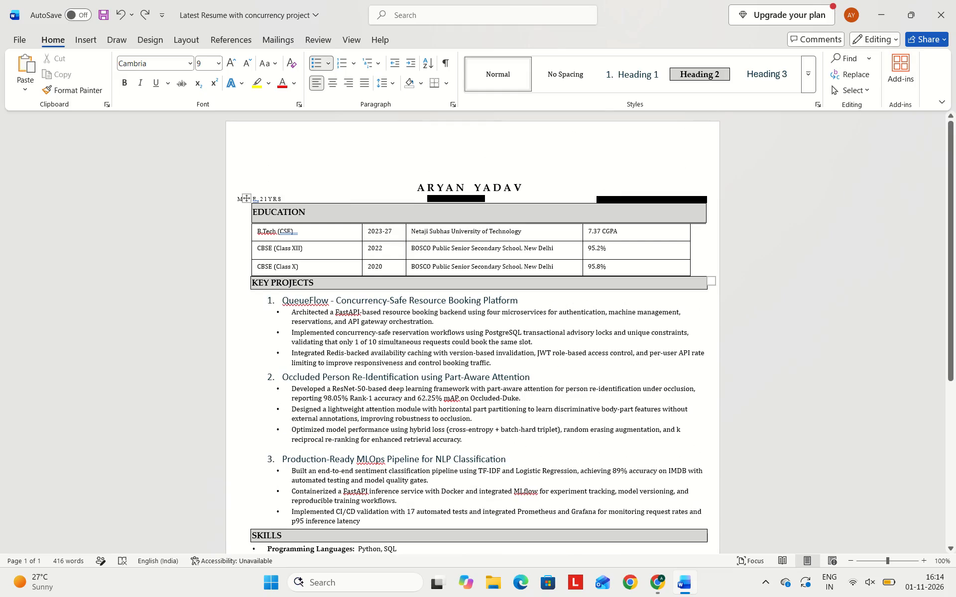
Shift the middle contact detail beneath the name further right by inserting twelve spaces in front of it.
click(425, 200)
key(space)
key(space)
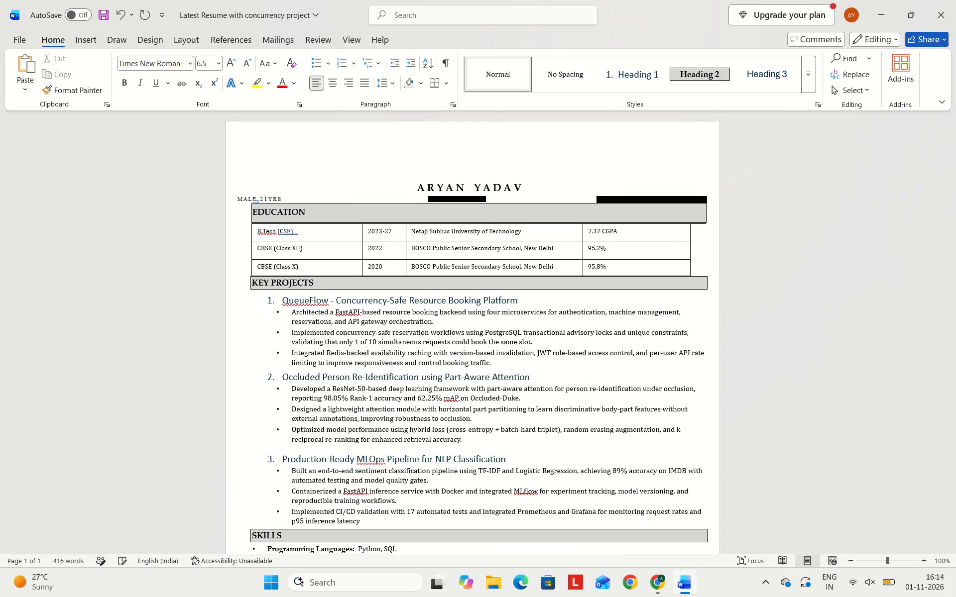
key(space)
key(space)
key(space)
key(space)
key(space)
key(space)
key(space)
key(space)
key(space)
key(space)
Insert seven spaces before the gender and age text so it lines up with the left edge of the EDUCATION heading.
click(237, 197)
key(space)
key(space)
key(space)
key(space)
key(space)
key(space)
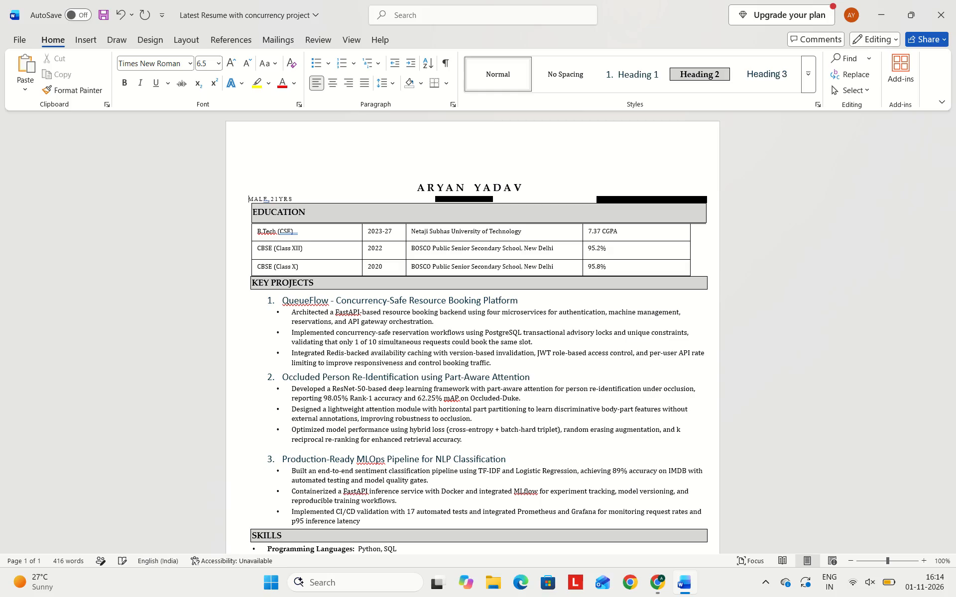
key(space)
Insert seven more spaces before the middle contact detail beneath the name to shift it slightly right.
click(432, 196)
key(space)
key(space)
key(space)
key(space)
key(space)
key(space)
key(space)
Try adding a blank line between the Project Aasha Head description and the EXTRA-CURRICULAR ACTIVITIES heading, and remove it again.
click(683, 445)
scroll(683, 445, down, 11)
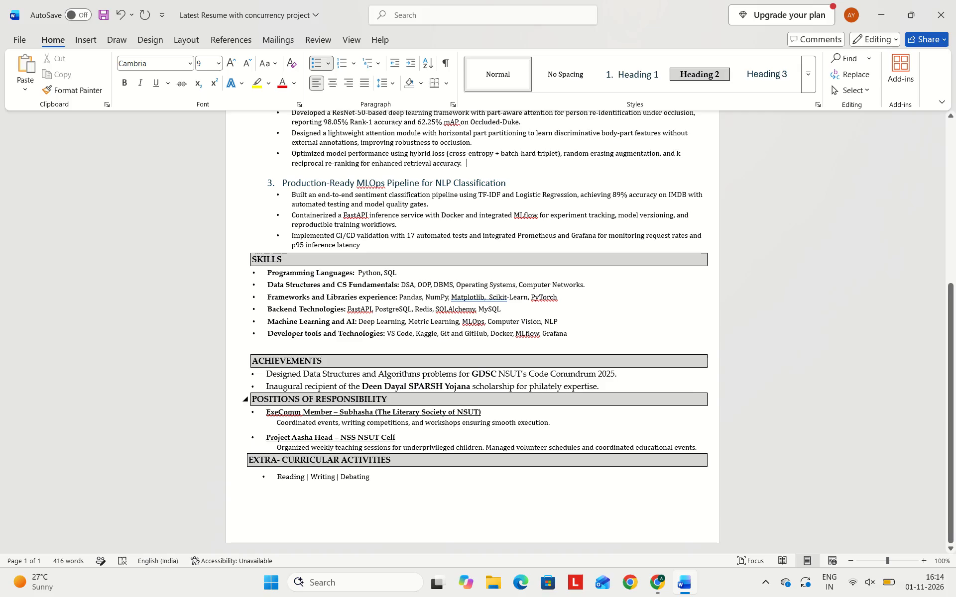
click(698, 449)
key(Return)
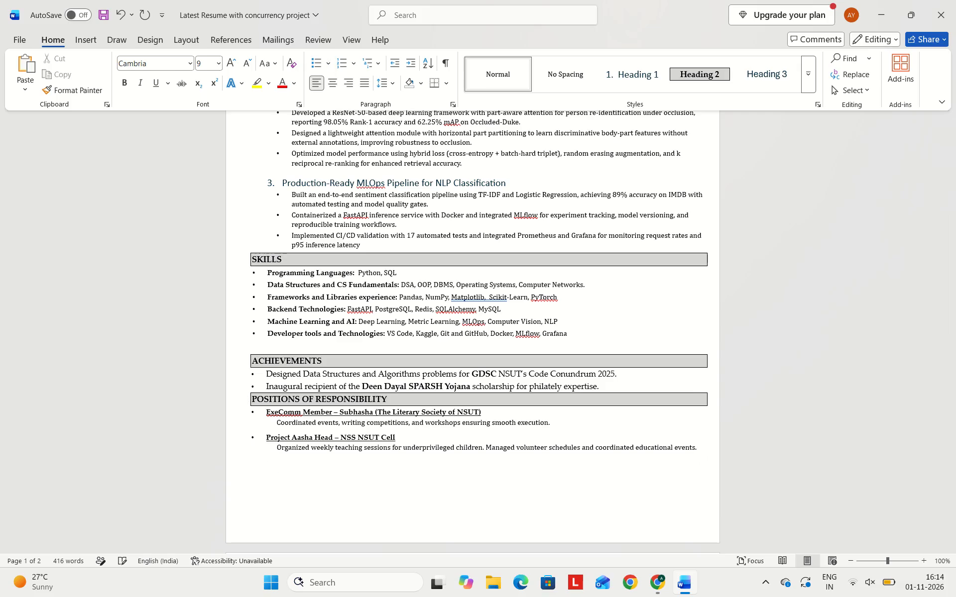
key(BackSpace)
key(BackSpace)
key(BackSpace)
Compare the resume's section spacing in Word with the one-page PDF version open in Edge.
scroll(698, 449, up, 1)
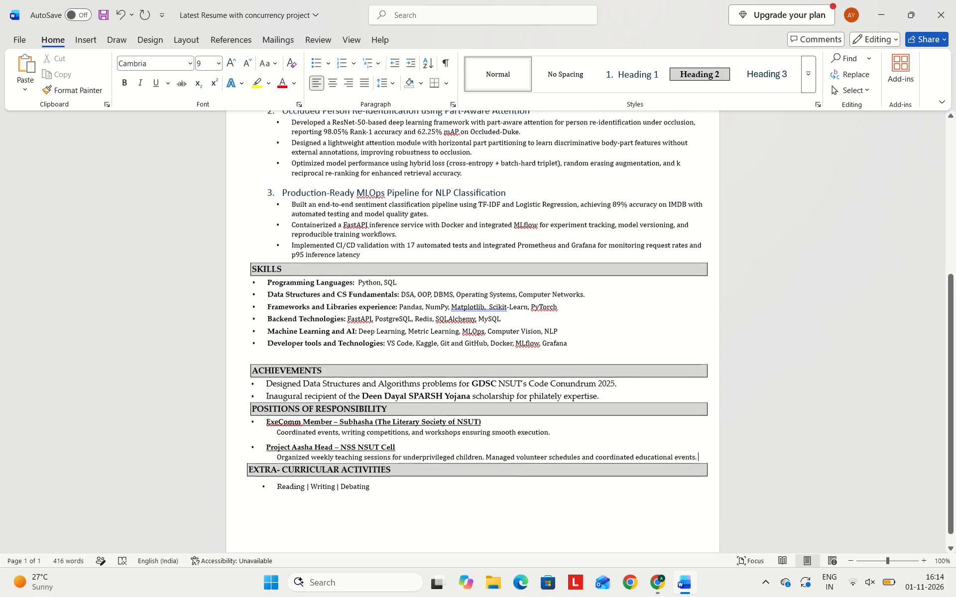
scroll(698, 449, up, 4)
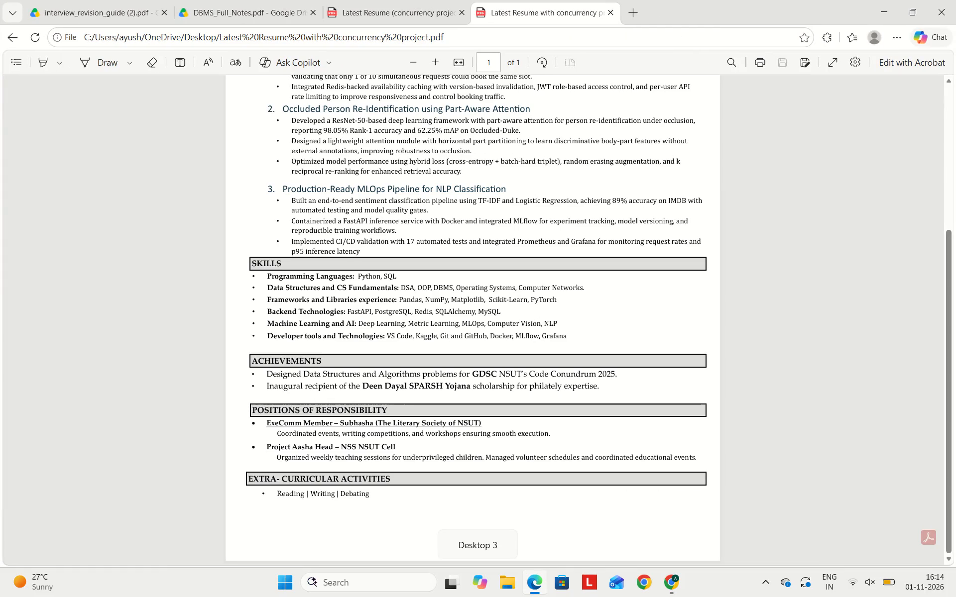
scroll(698, 449, down, 1)
scroll(698, 449, up, 3)
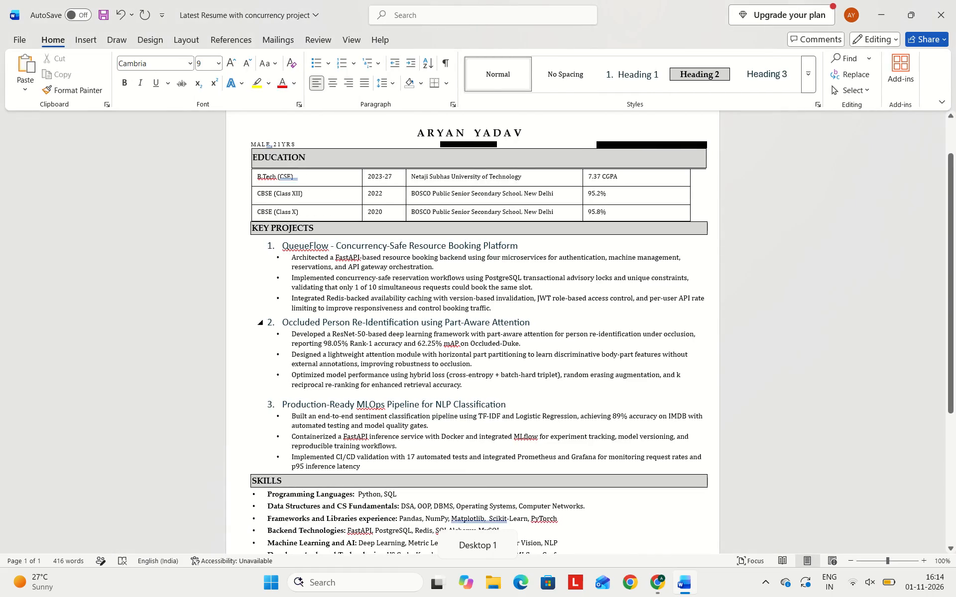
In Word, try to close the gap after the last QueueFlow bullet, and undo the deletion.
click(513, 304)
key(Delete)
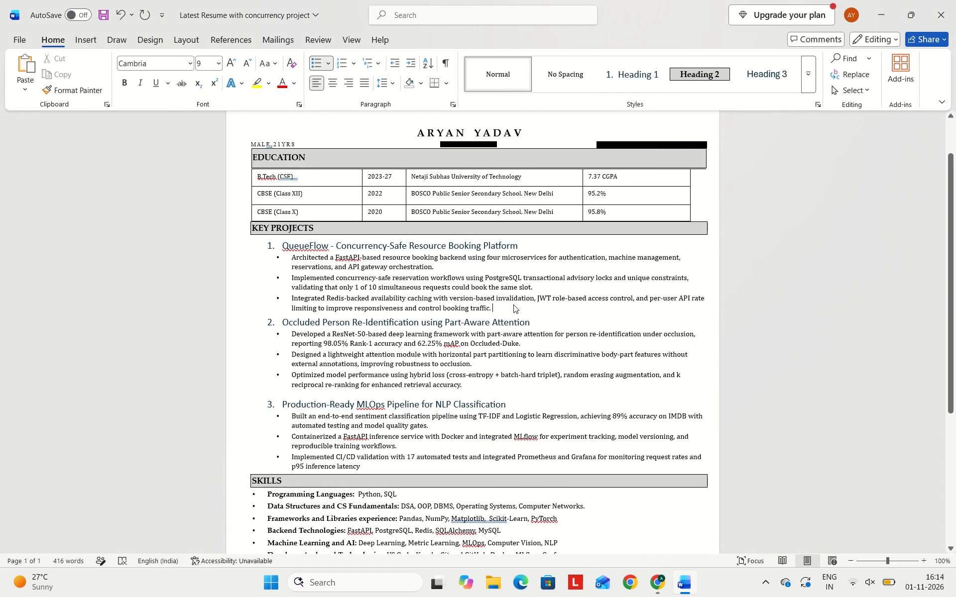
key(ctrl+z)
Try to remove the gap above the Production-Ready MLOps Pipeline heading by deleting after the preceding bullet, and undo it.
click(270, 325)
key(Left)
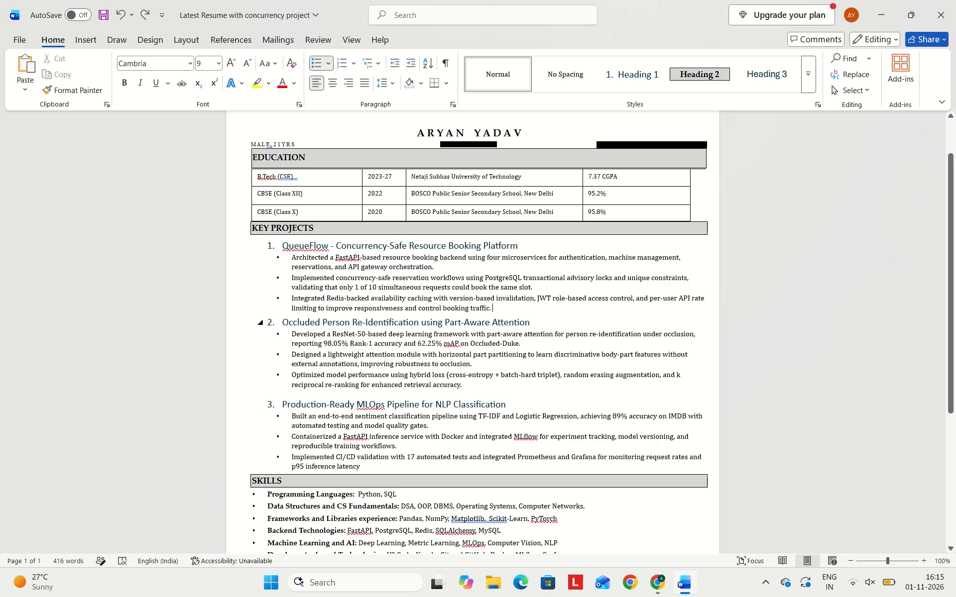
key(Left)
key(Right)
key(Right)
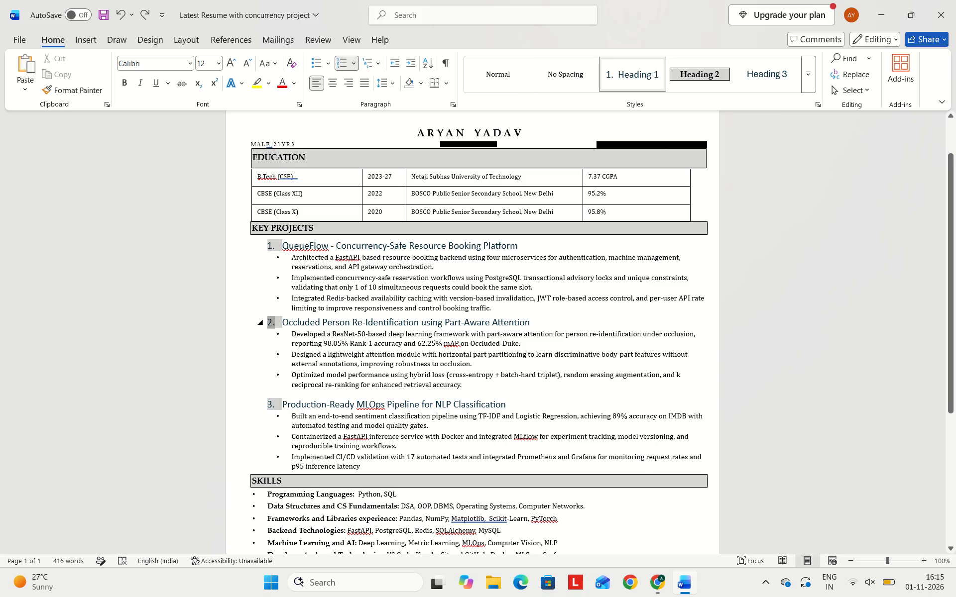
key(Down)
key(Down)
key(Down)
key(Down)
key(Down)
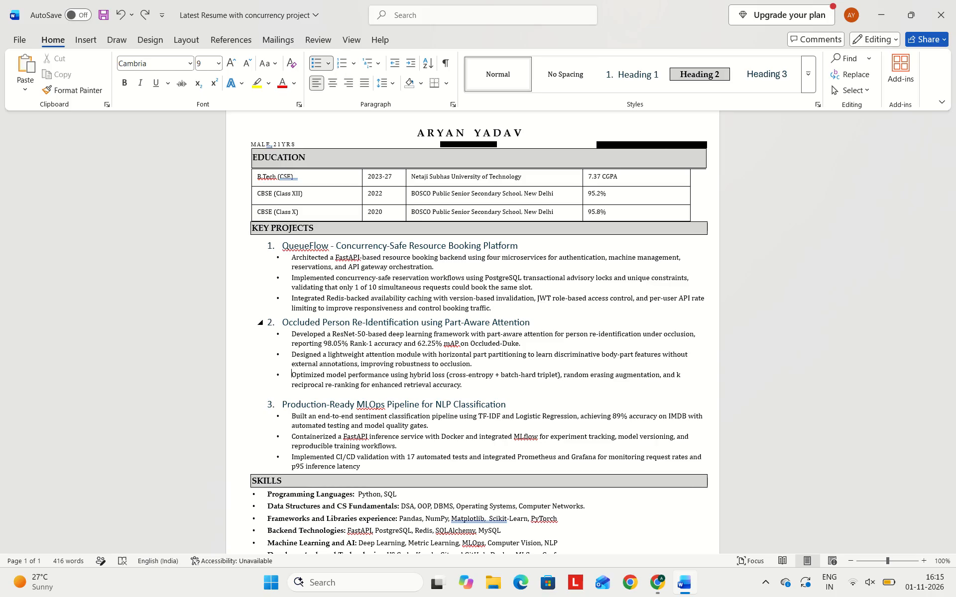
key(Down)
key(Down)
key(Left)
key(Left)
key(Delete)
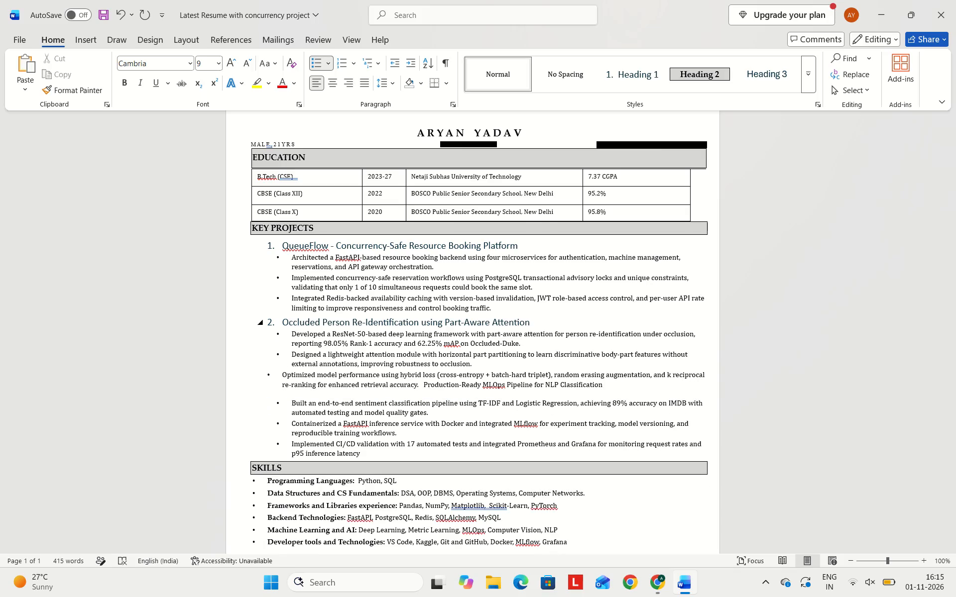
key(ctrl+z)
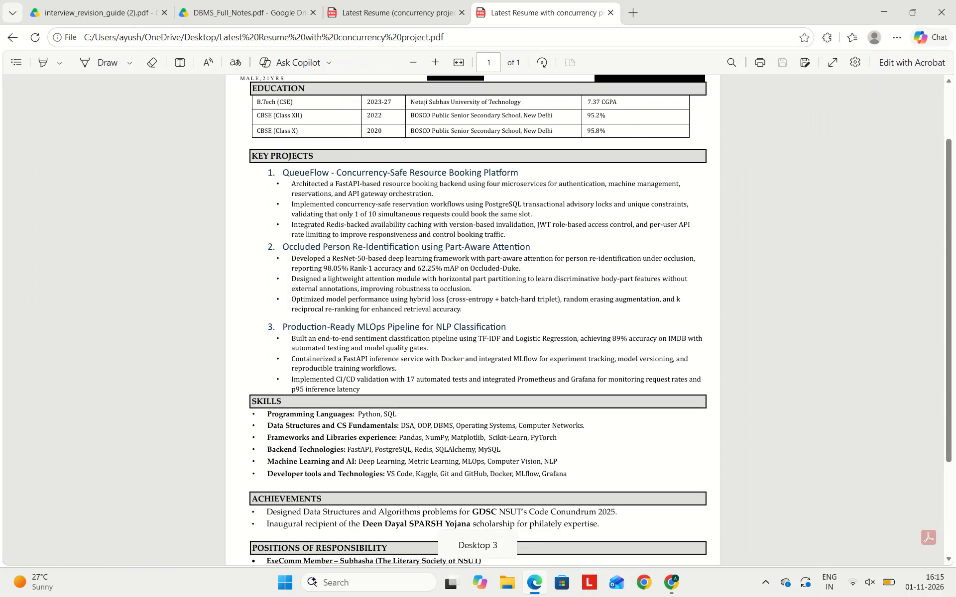
Apply the No Spacing style to all cells of the EDUCATION table, and switch them to the Normal style.
scroll(470, 327, up, 1)
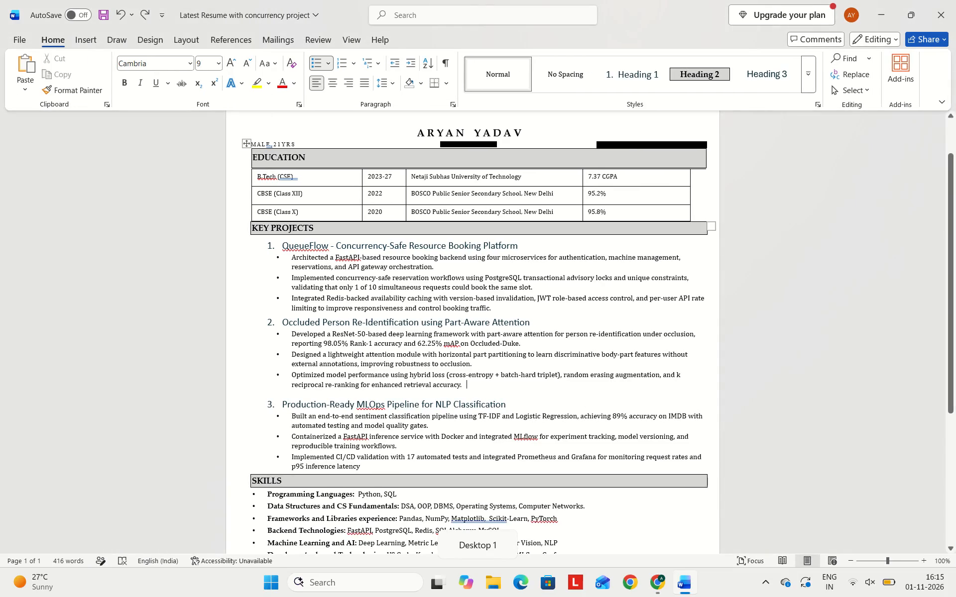
click(685, 210)
drag(664, 214, 342, 184)
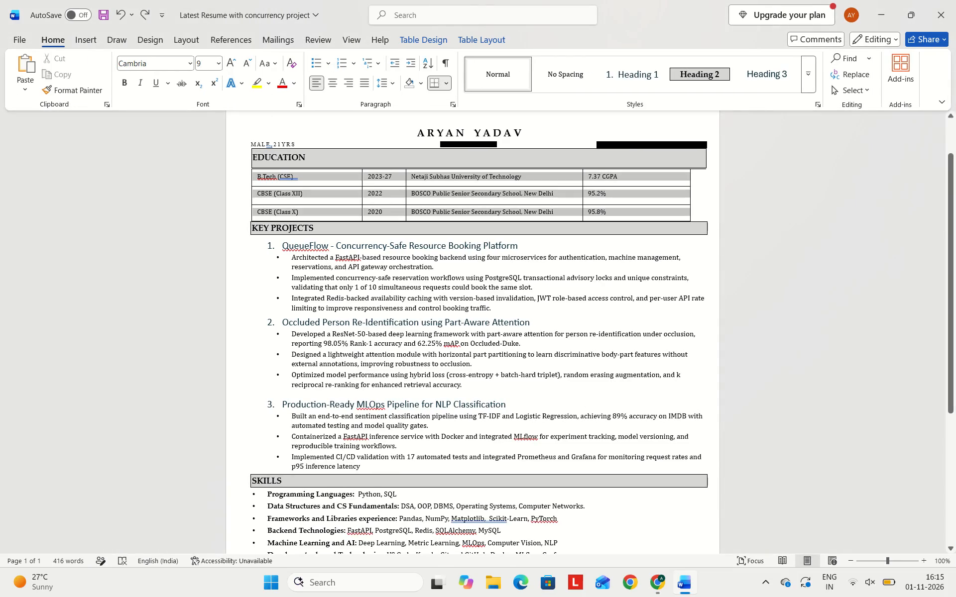
drag(342, 184, 311, 175)
click(558, 73)
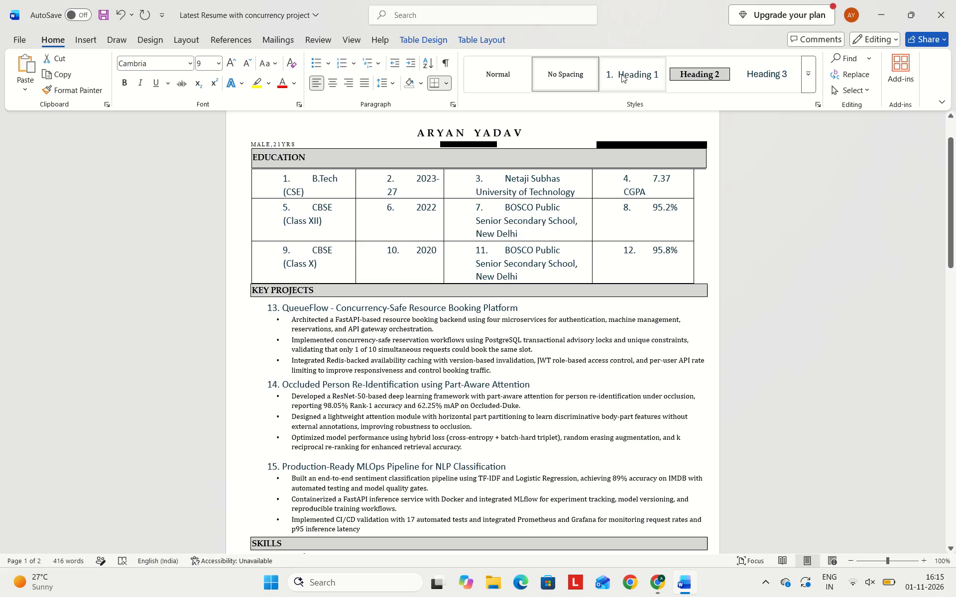
click(813, 79)
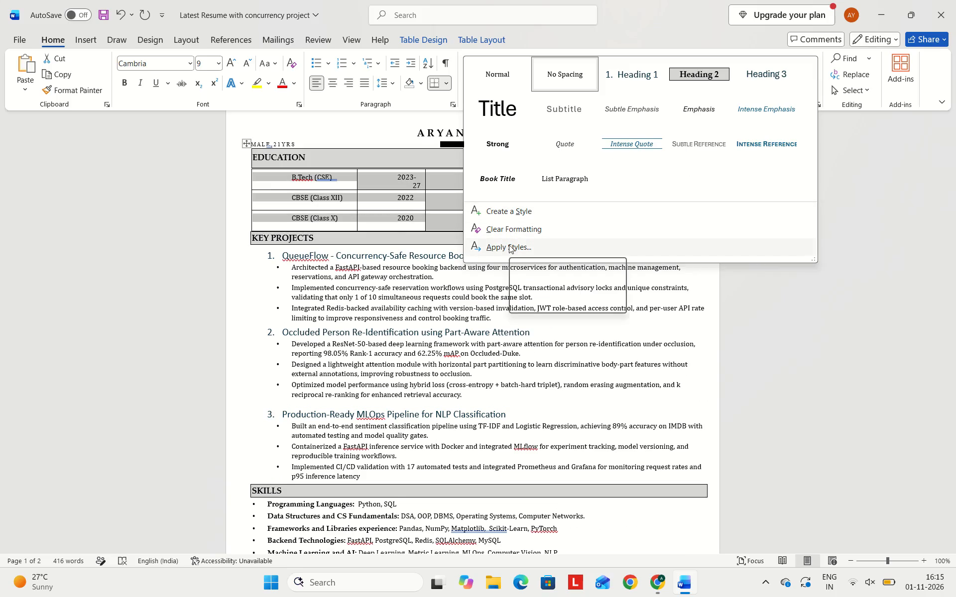
click(493, 76)
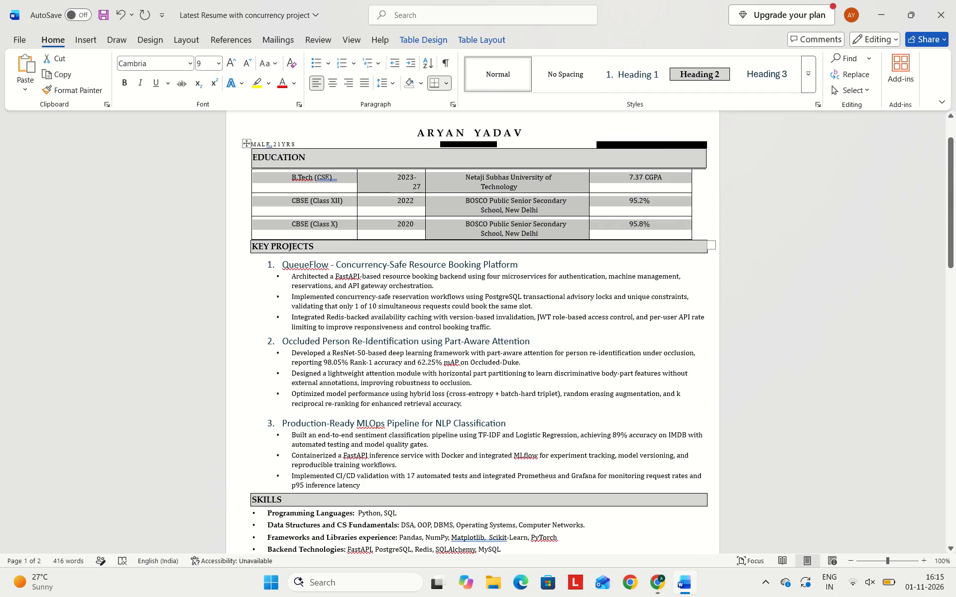
click(777, 289)
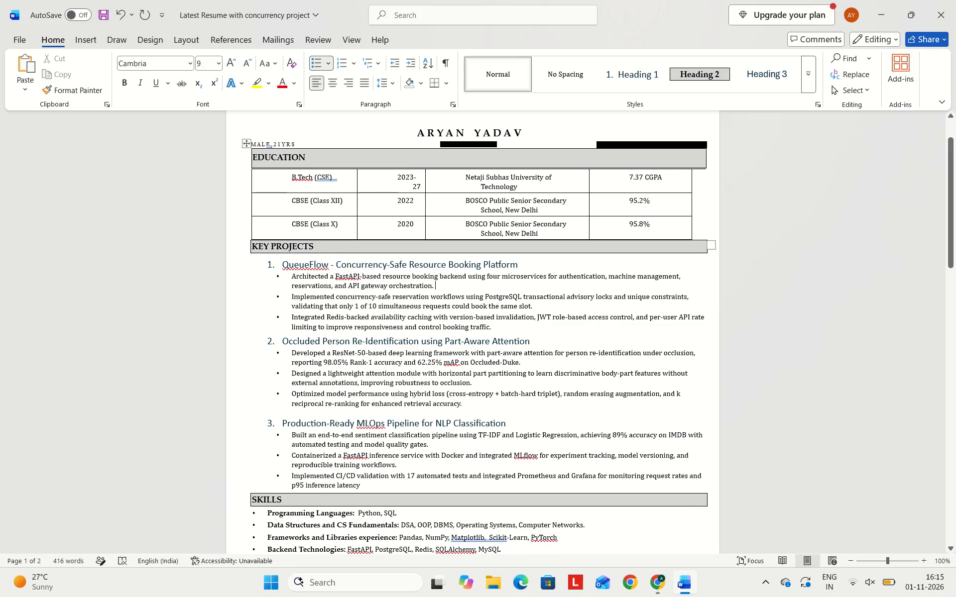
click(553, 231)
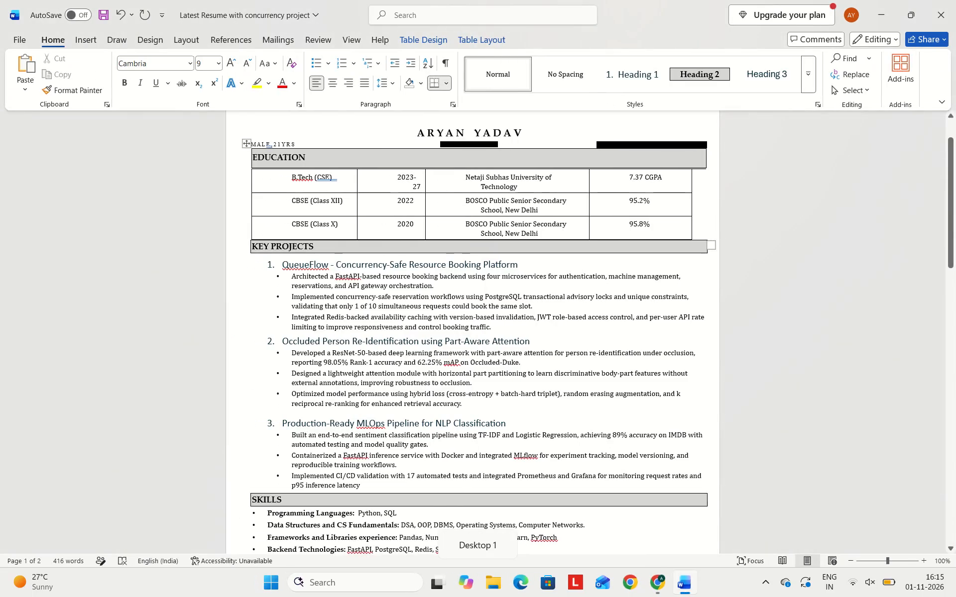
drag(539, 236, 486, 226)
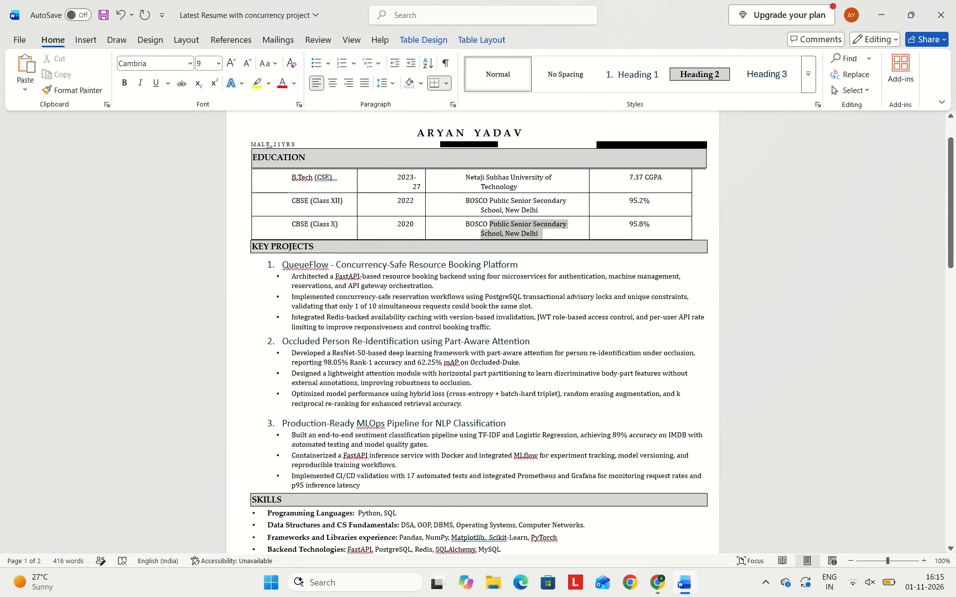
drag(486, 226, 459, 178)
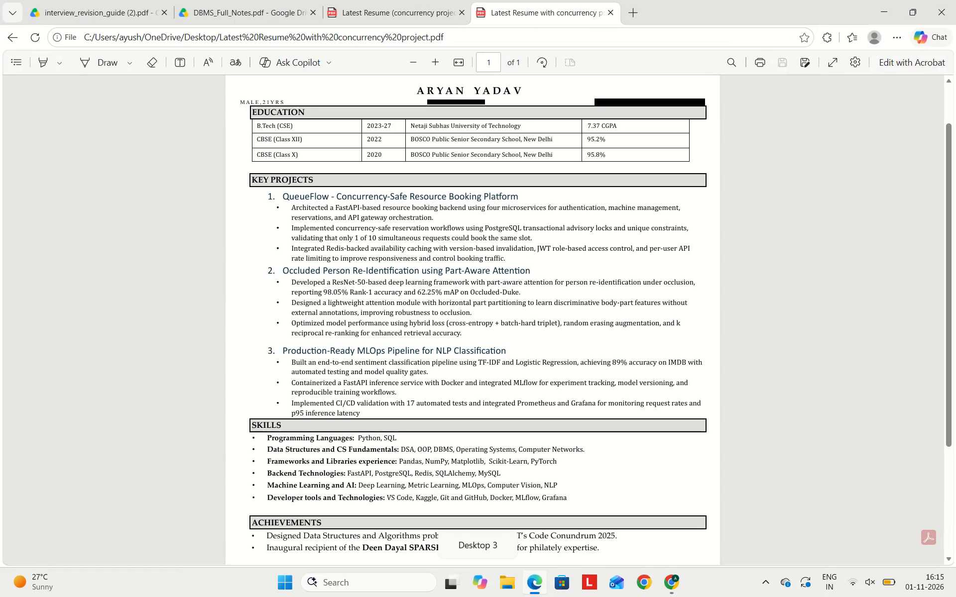
Switch to Edge and compare the EDUCATION table layout in the one-page and two-page resume PDFs.
click(446, 142)
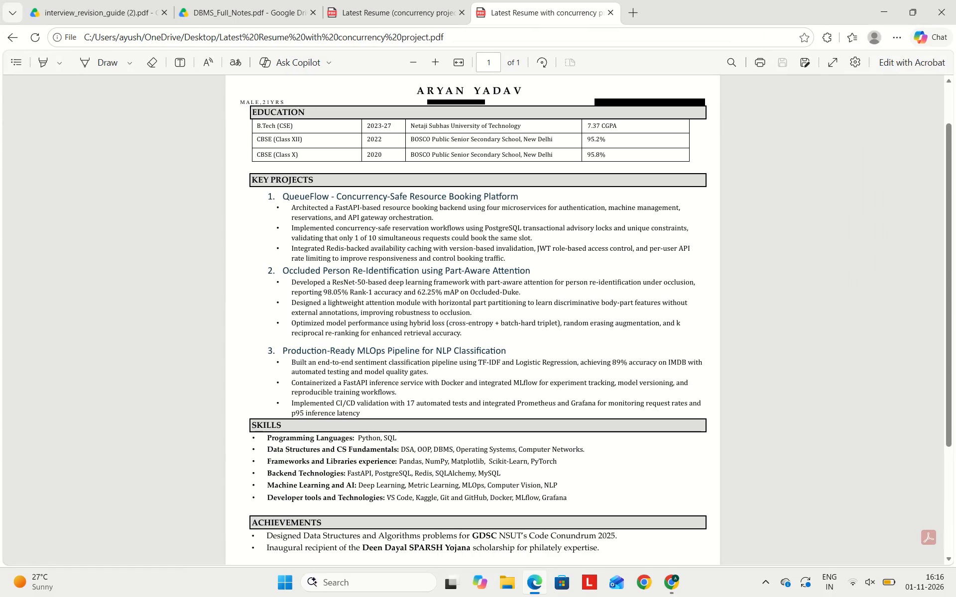
click(412, 0)
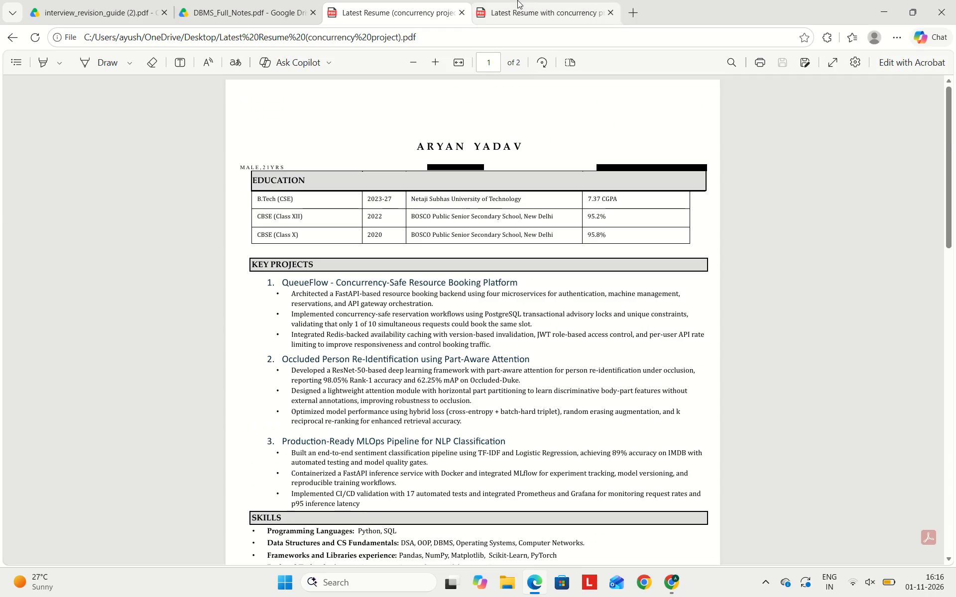
click(530, 0)
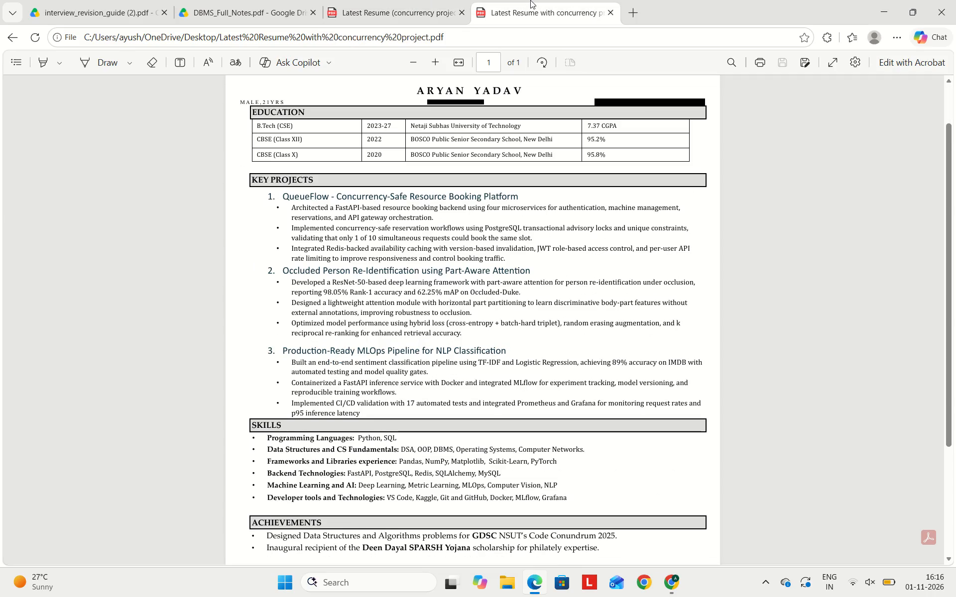
click(447, 0)
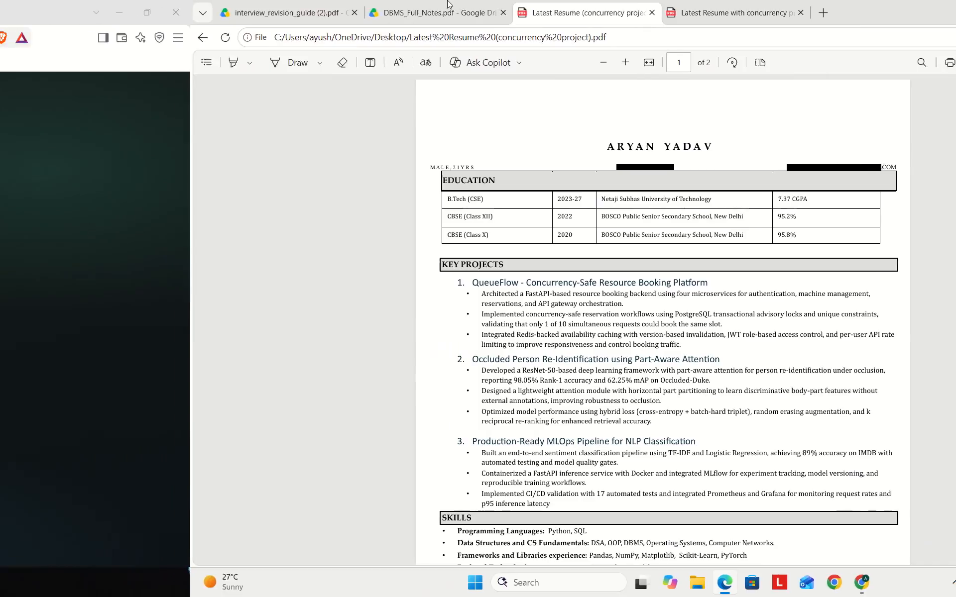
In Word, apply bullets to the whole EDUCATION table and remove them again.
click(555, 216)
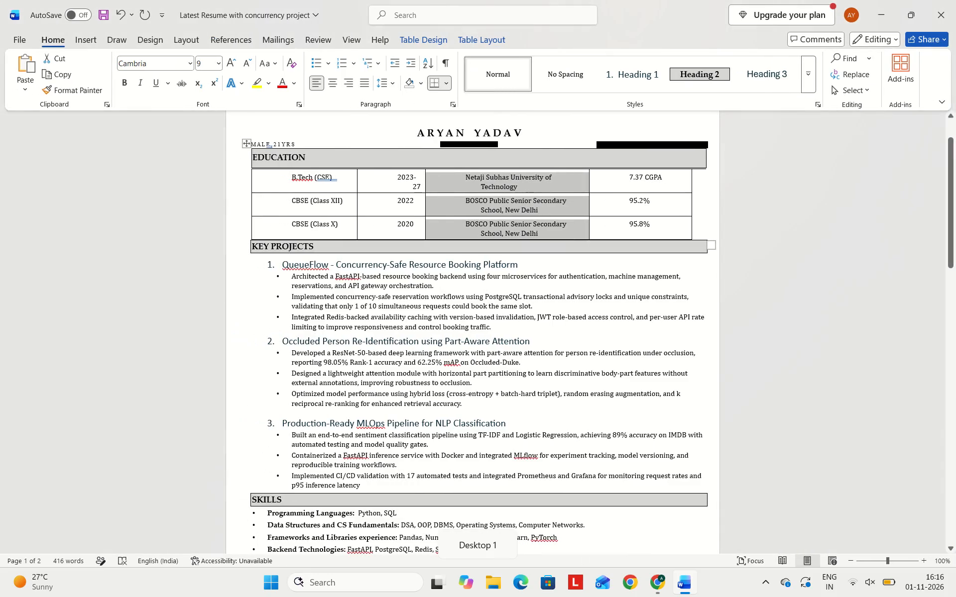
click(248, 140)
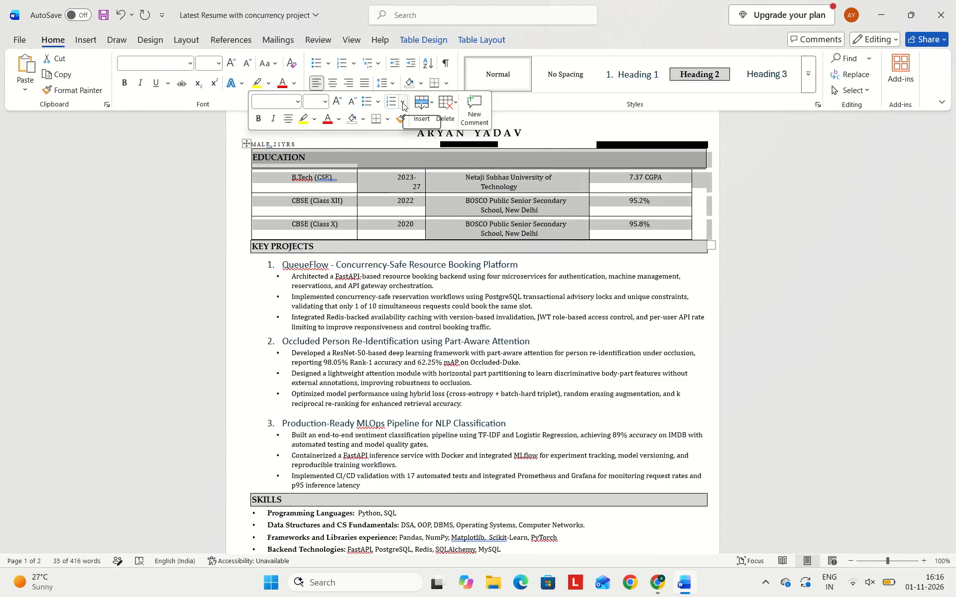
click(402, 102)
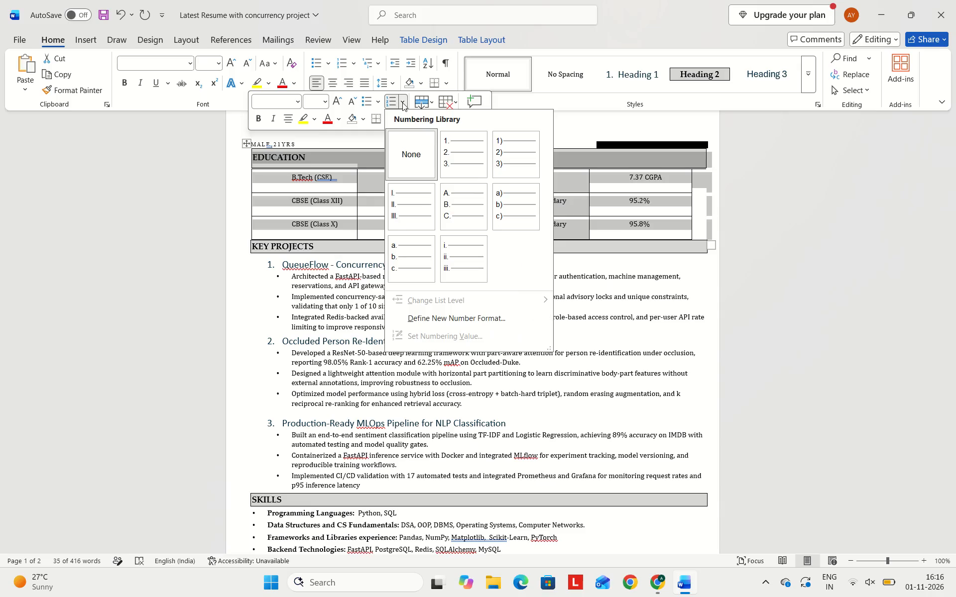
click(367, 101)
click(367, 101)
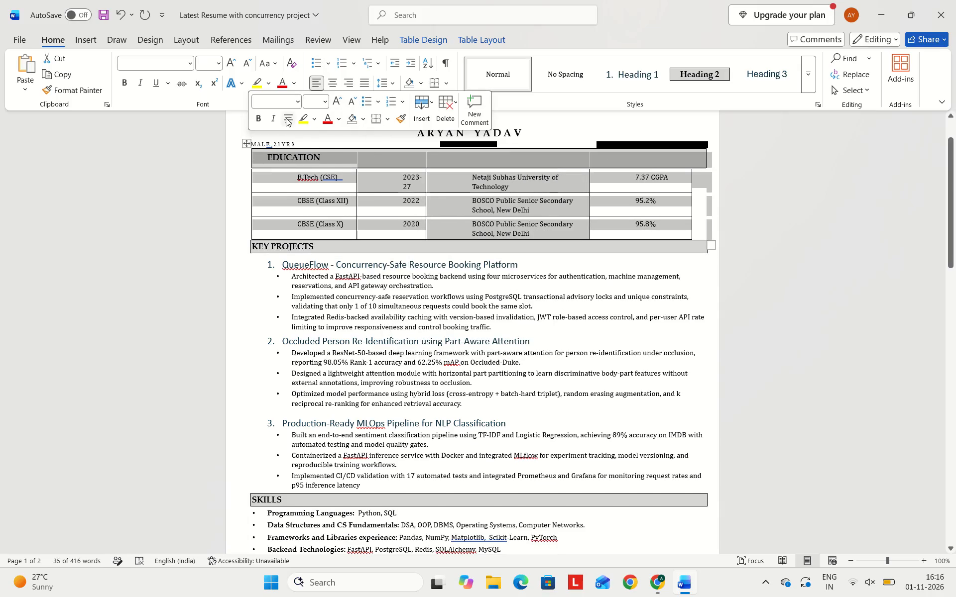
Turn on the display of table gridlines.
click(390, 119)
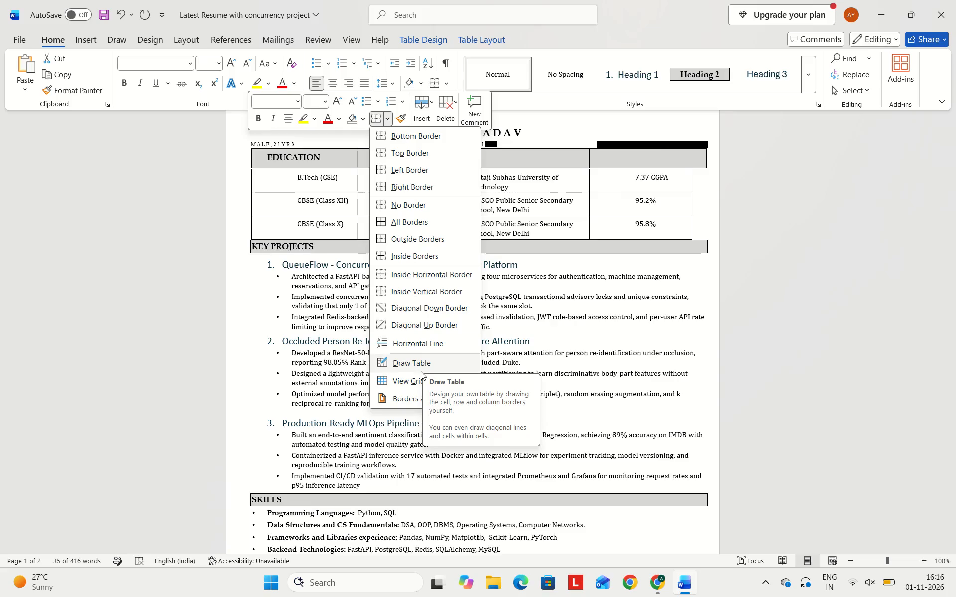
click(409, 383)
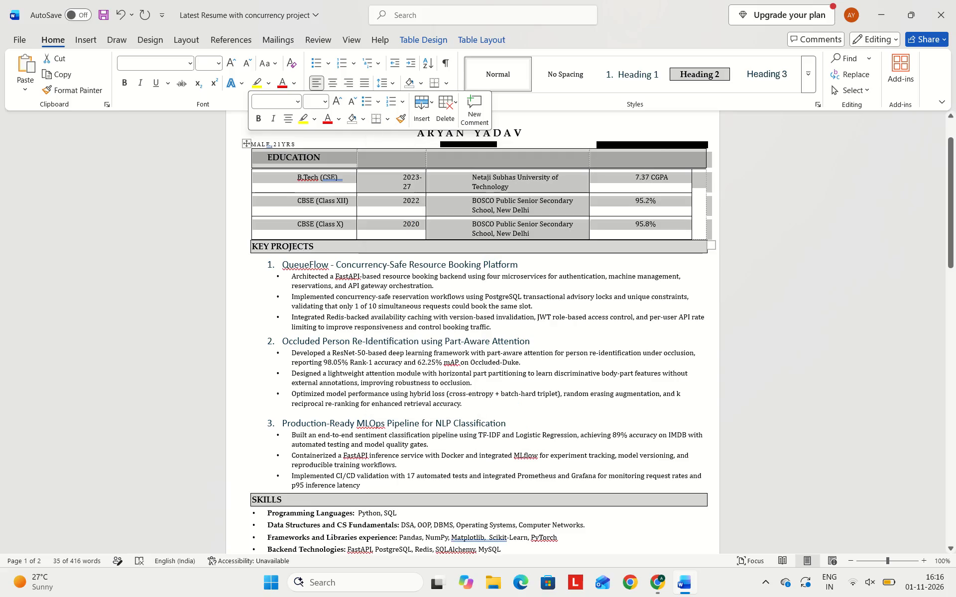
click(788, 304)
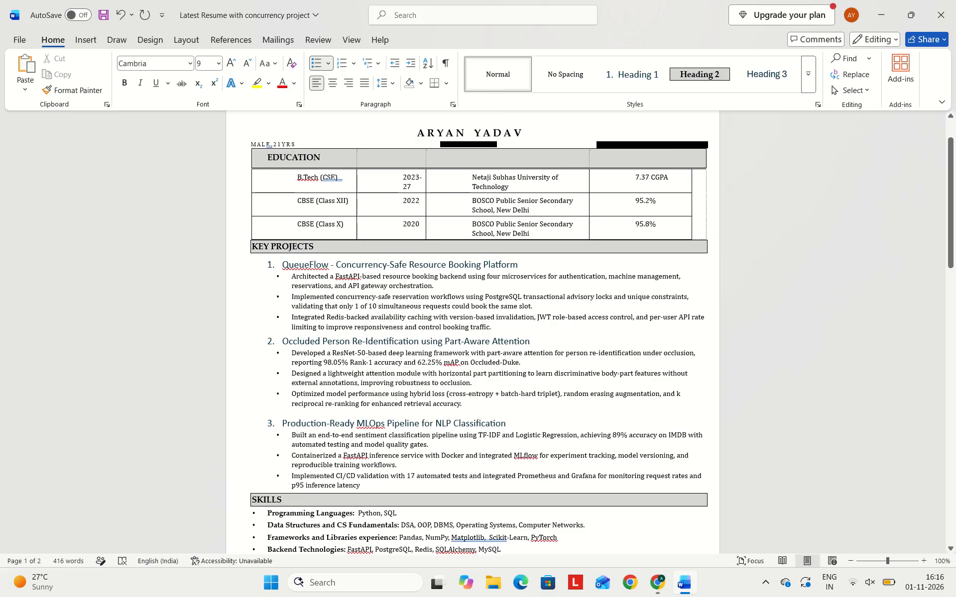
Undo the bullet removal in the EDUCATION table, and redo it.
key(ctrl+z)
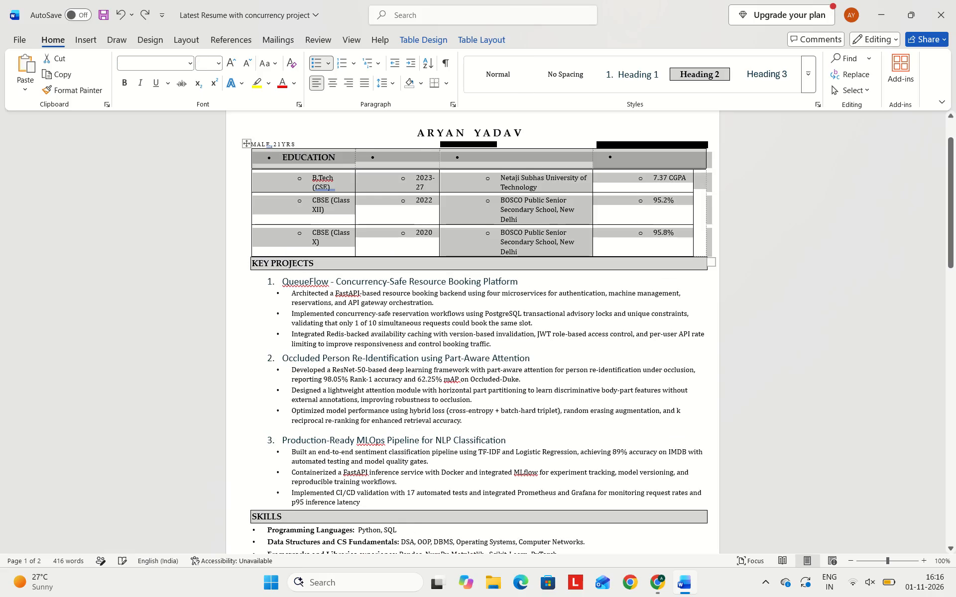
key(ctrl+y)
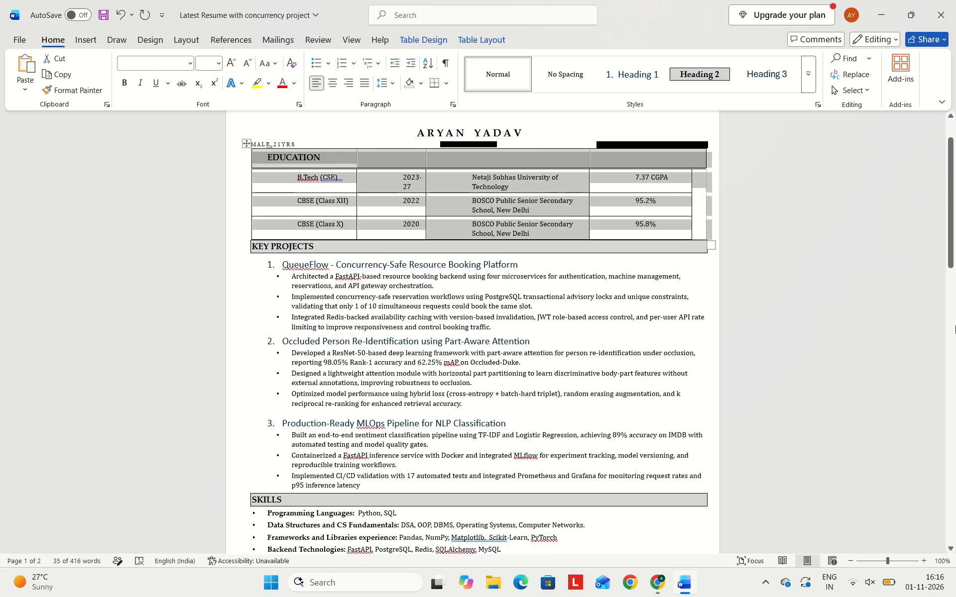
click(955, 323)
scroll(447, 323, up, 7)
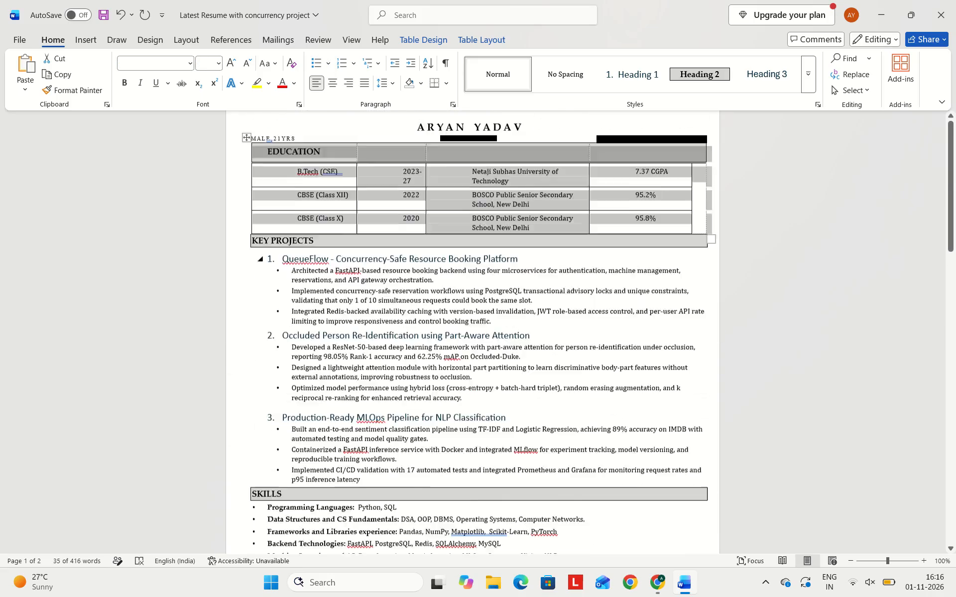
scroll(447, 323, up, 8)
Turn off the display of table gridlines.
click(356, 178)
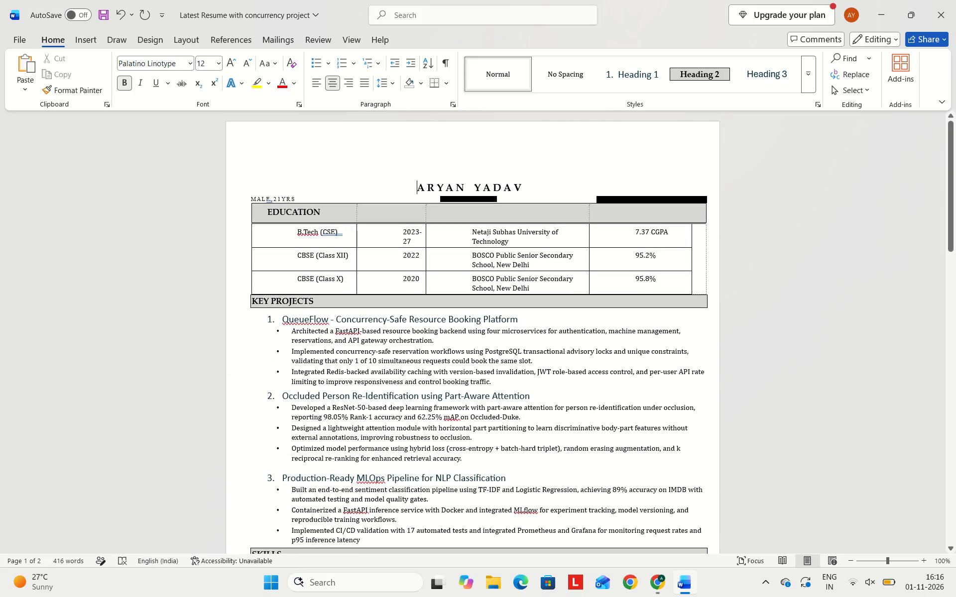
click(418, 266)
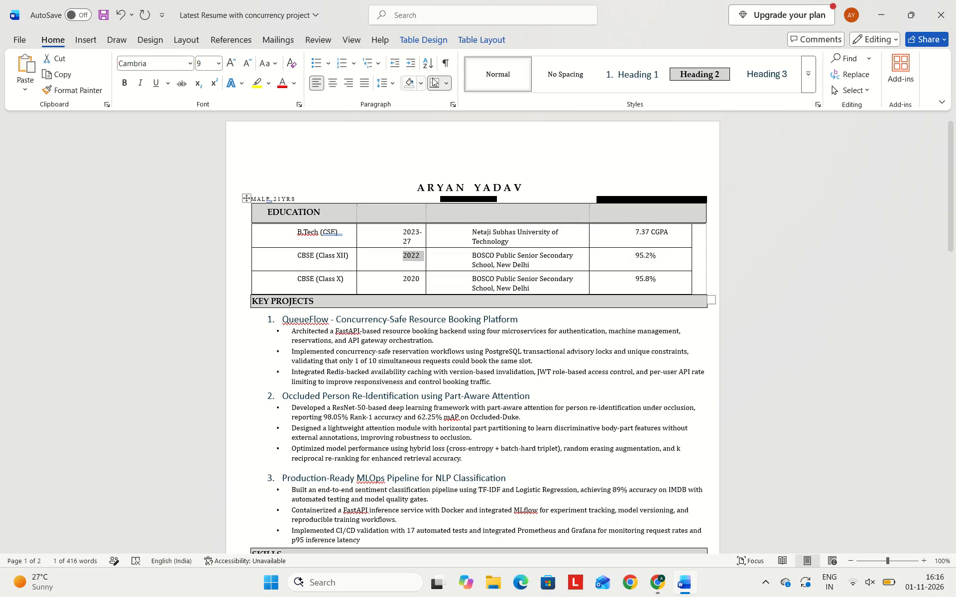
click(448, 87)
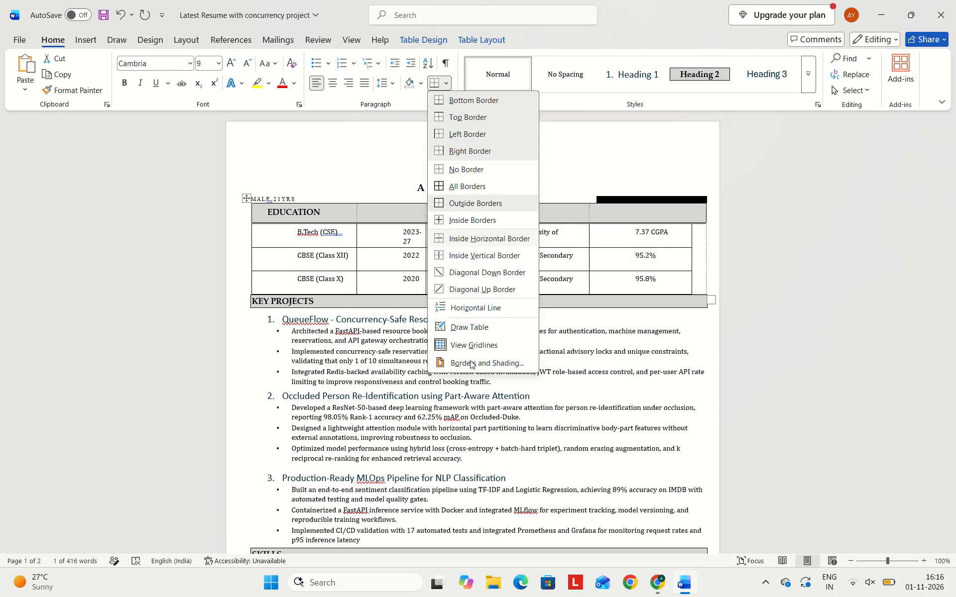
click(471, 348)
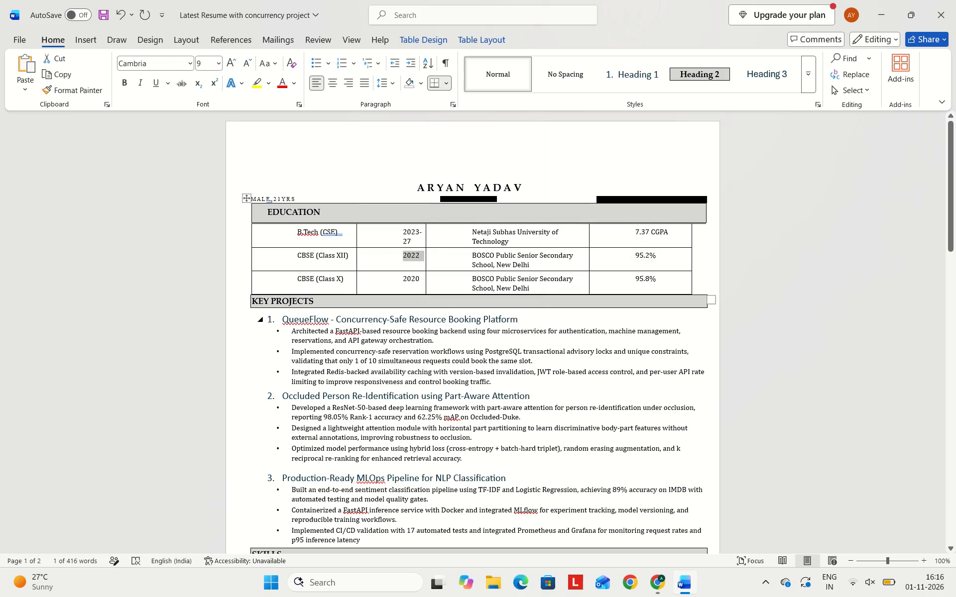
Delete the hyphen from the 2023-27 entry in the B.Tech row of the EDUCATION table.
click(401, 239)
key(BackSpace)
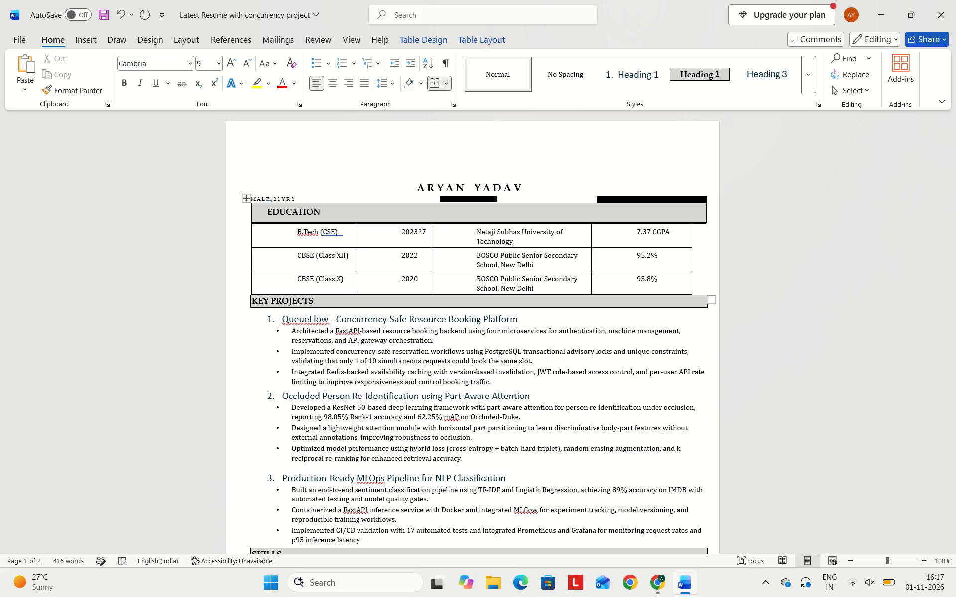
Undo the hyphen deletion, the bullet changes and the paragraph style changes in the EDUCATION table.
key(ctrl+z)
key(ctrl+z)
key(ctrl+z)
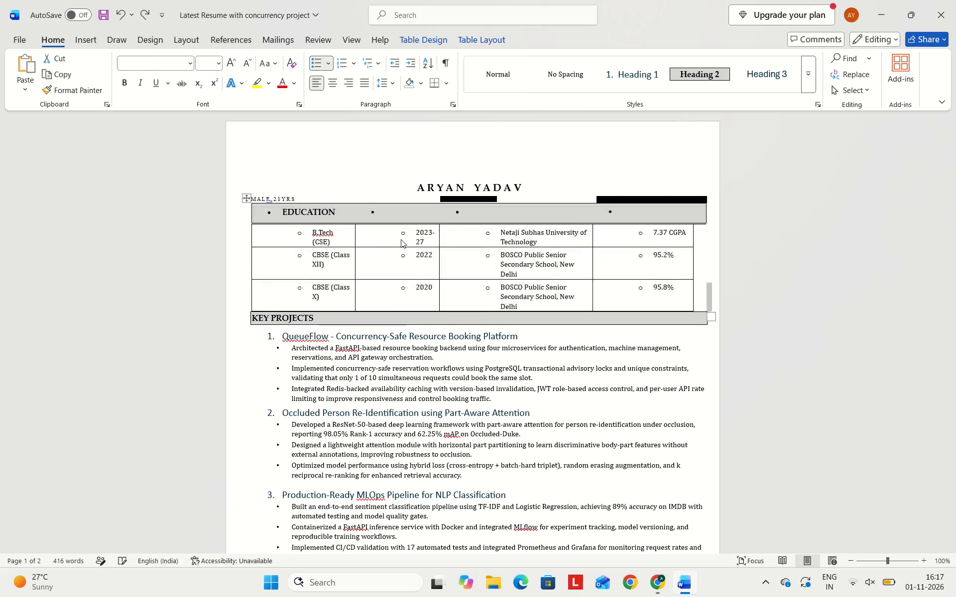
key(ctrl+z)
key(ctrl+z)
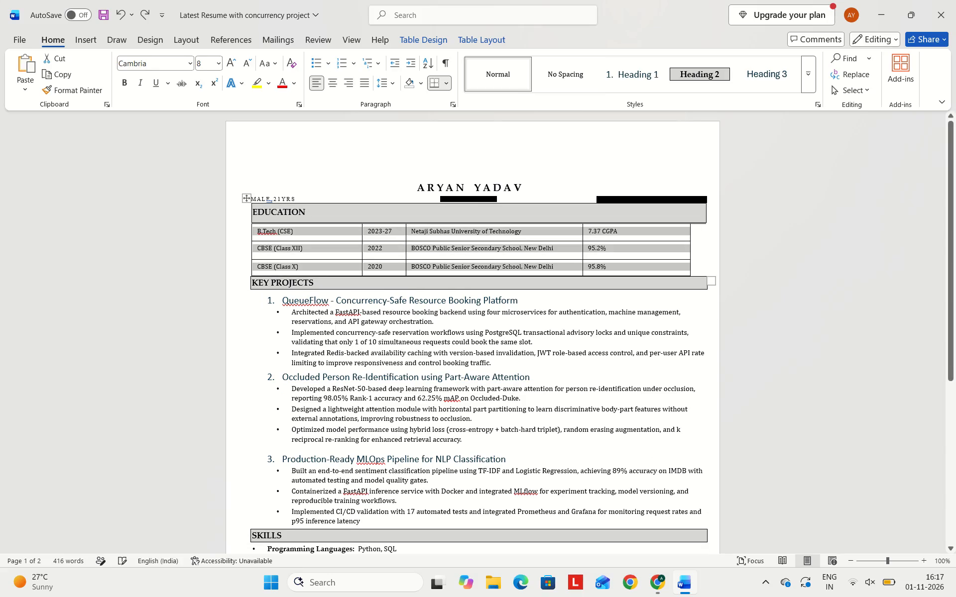
click(837, 284)
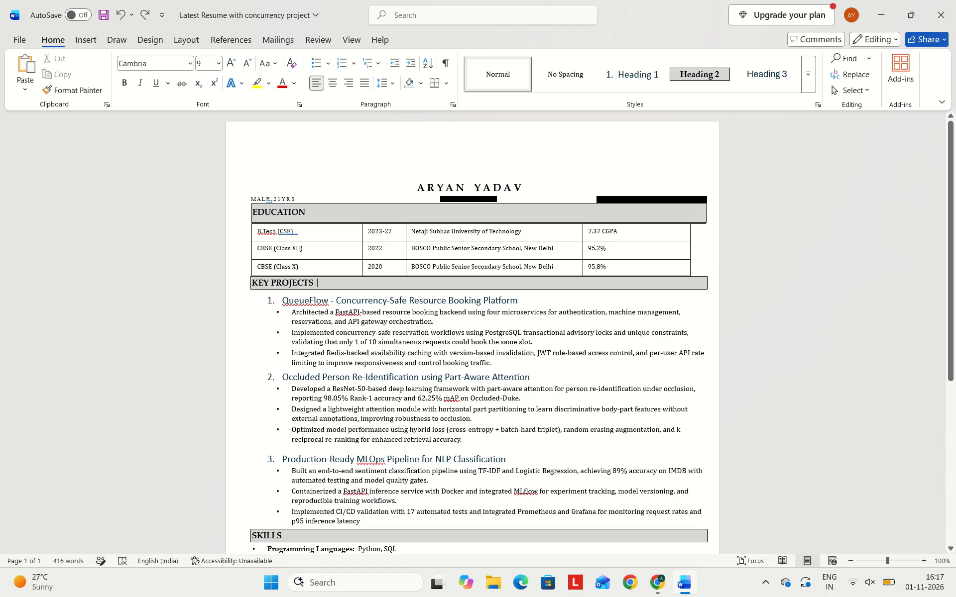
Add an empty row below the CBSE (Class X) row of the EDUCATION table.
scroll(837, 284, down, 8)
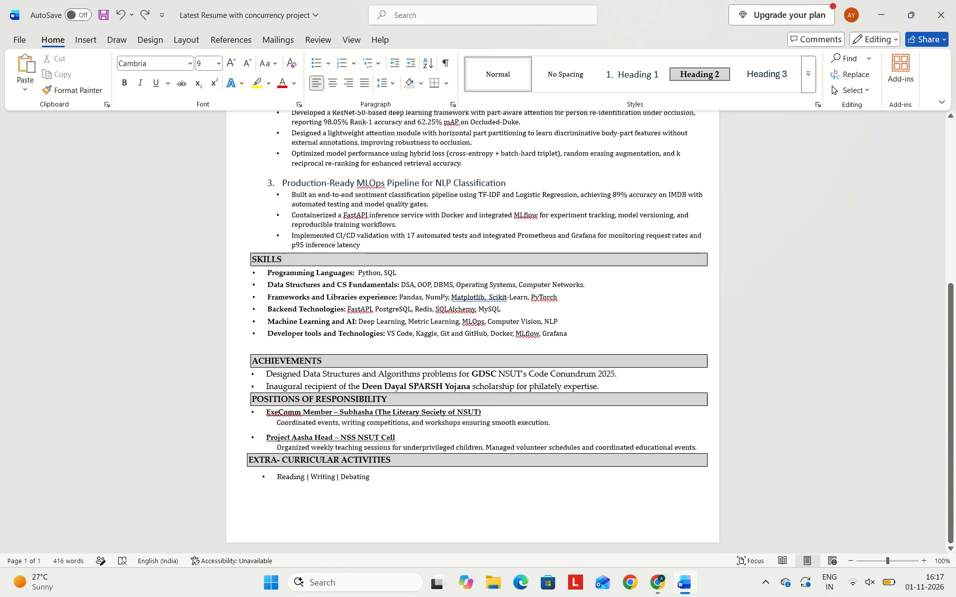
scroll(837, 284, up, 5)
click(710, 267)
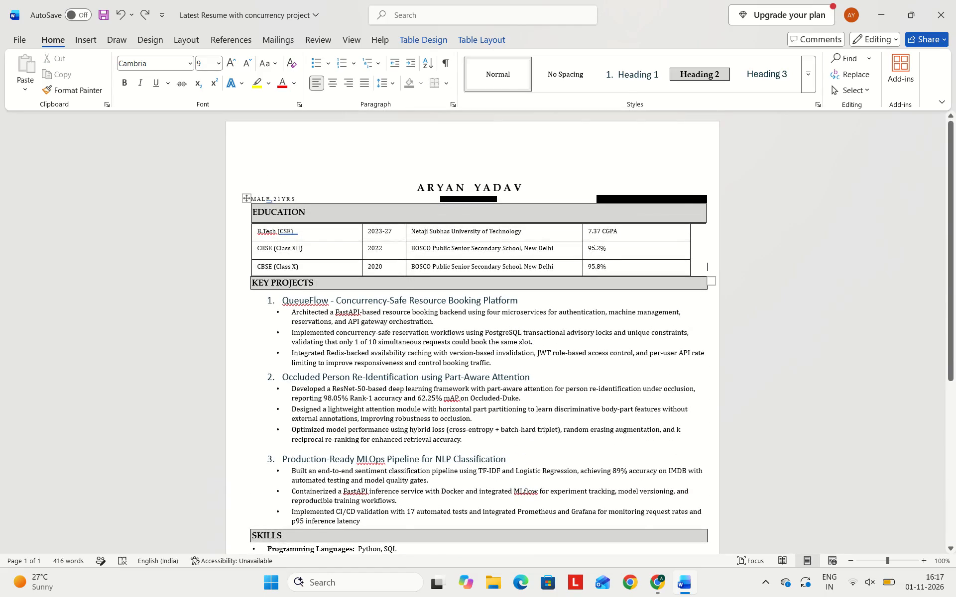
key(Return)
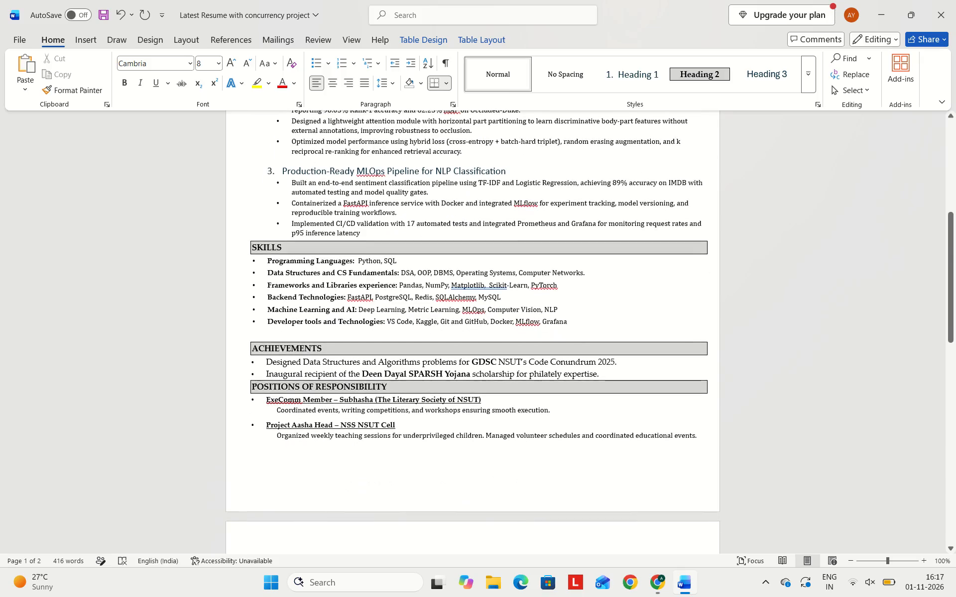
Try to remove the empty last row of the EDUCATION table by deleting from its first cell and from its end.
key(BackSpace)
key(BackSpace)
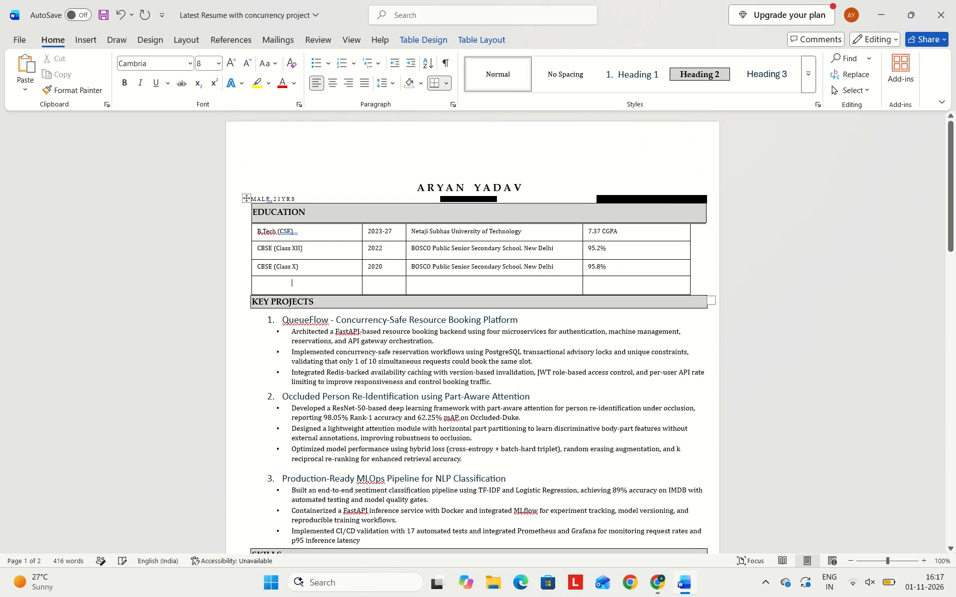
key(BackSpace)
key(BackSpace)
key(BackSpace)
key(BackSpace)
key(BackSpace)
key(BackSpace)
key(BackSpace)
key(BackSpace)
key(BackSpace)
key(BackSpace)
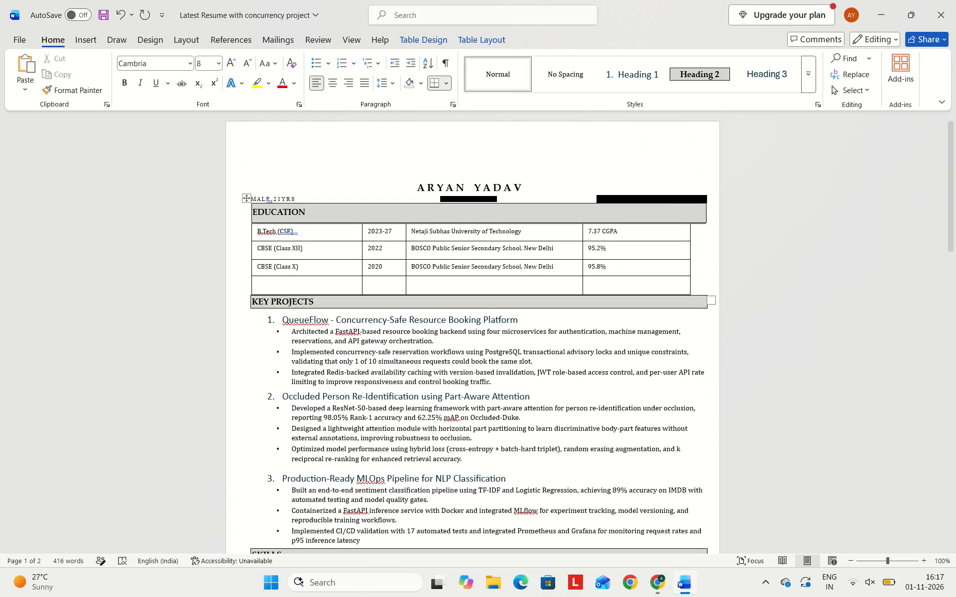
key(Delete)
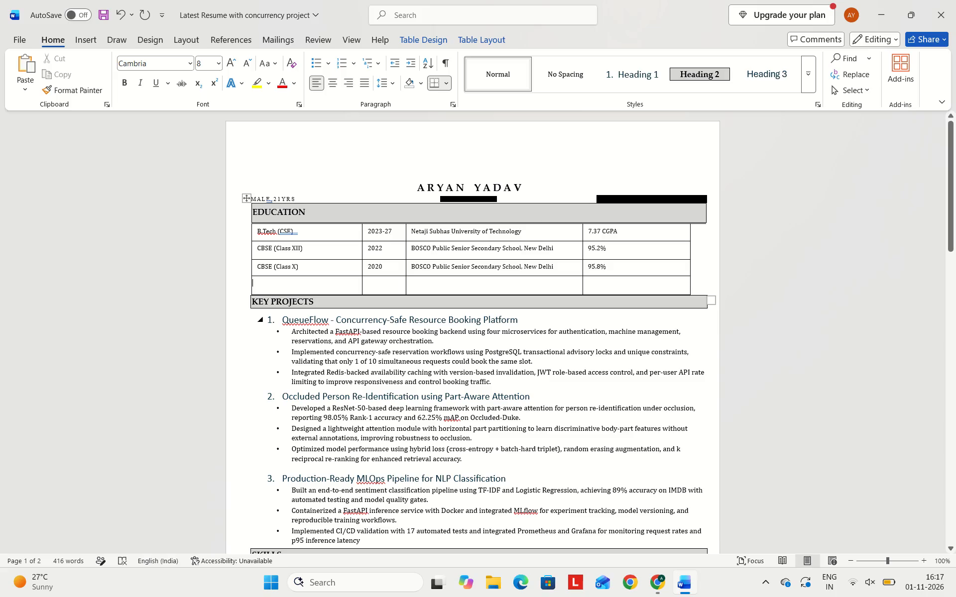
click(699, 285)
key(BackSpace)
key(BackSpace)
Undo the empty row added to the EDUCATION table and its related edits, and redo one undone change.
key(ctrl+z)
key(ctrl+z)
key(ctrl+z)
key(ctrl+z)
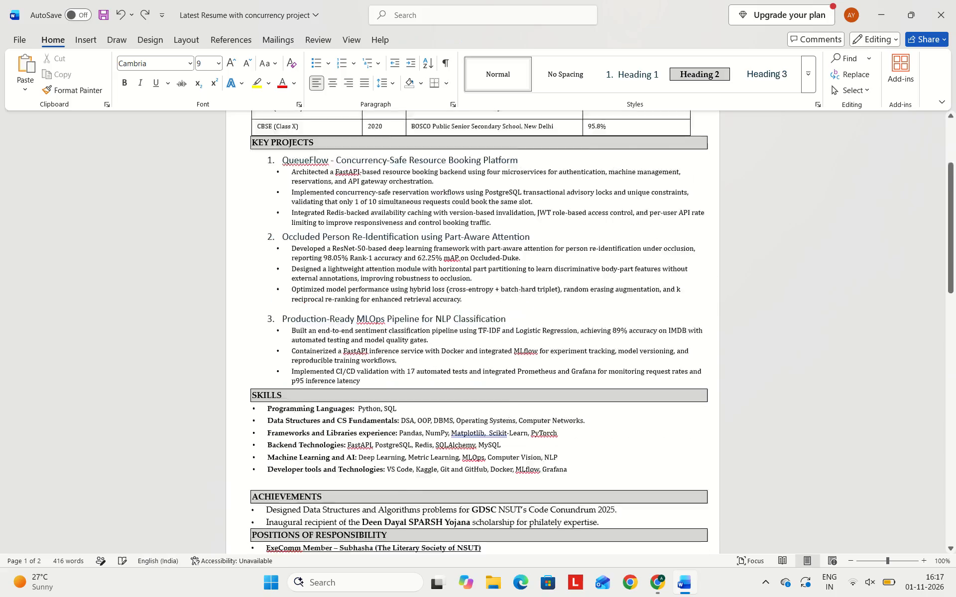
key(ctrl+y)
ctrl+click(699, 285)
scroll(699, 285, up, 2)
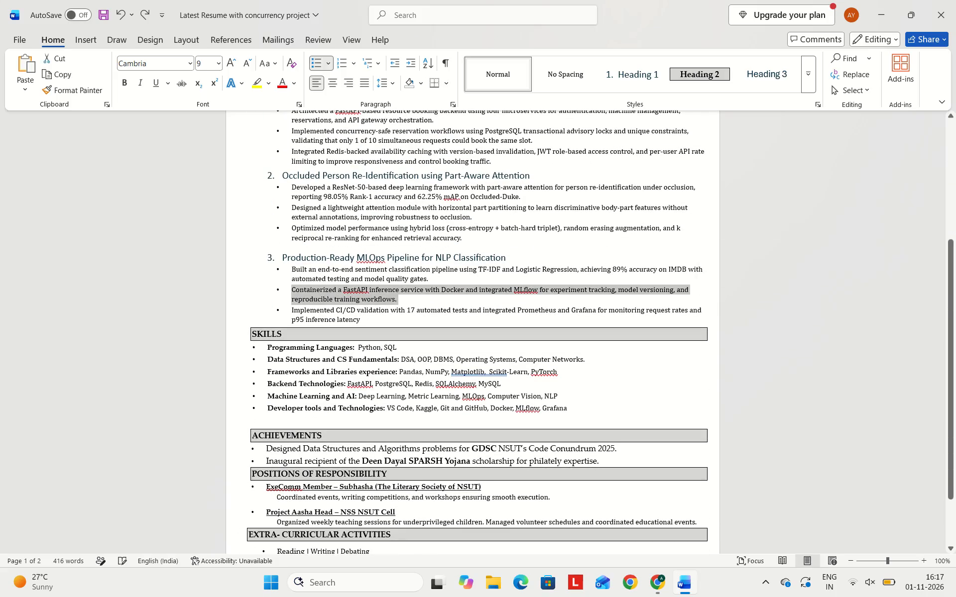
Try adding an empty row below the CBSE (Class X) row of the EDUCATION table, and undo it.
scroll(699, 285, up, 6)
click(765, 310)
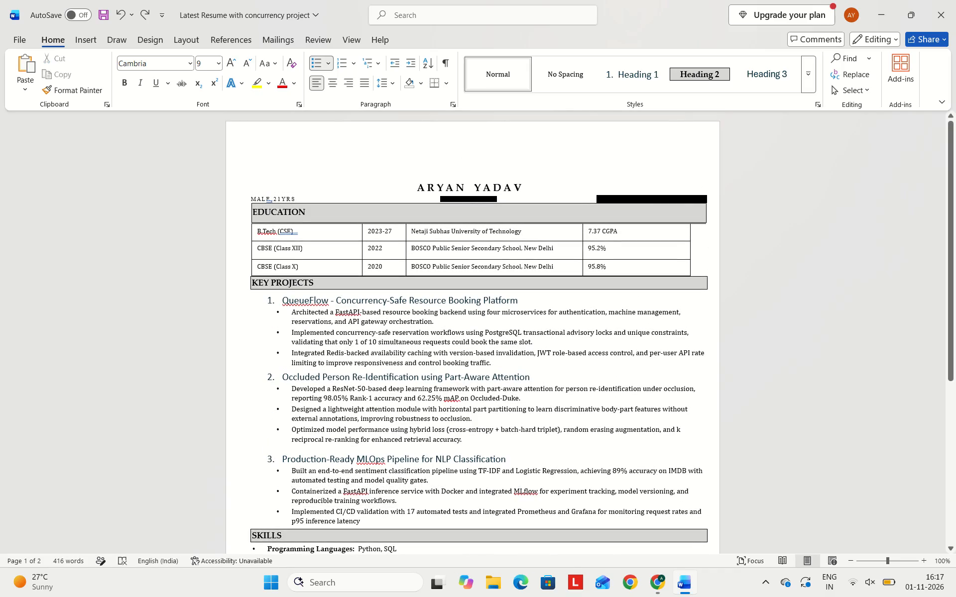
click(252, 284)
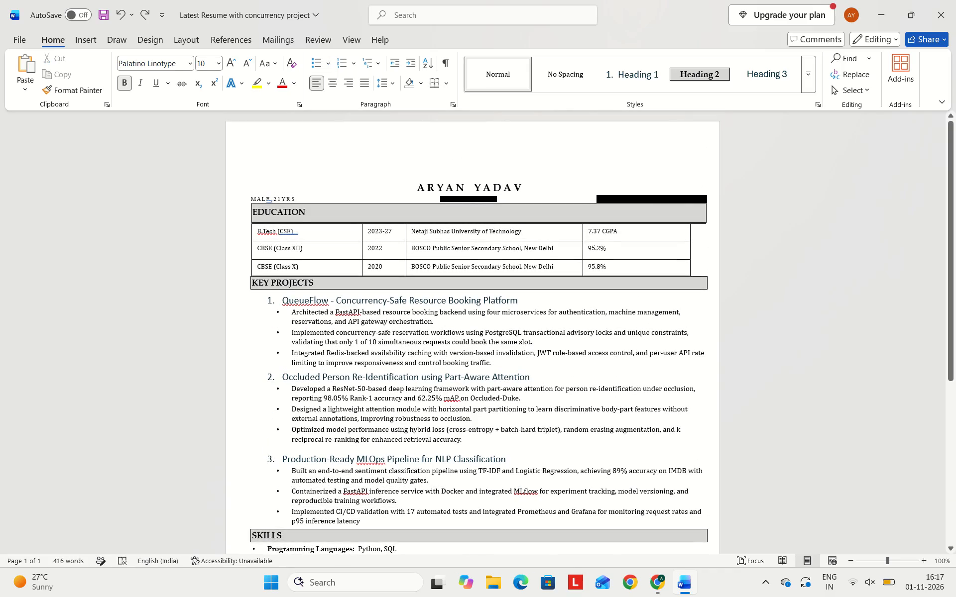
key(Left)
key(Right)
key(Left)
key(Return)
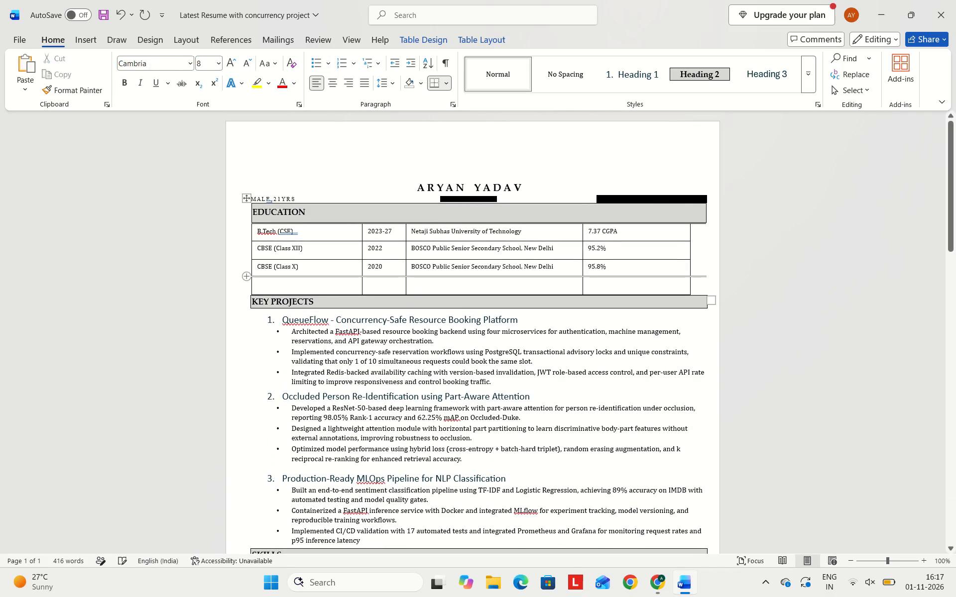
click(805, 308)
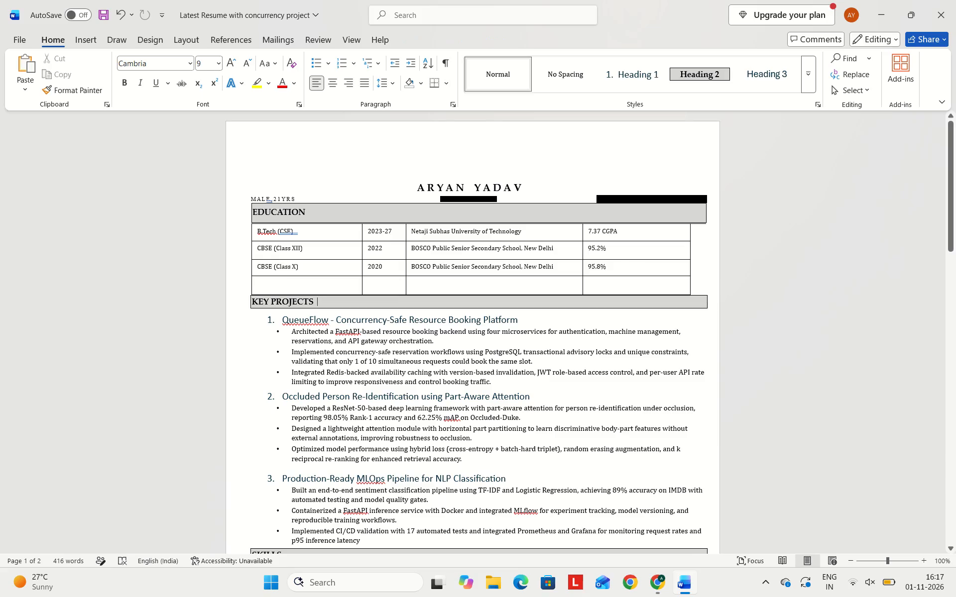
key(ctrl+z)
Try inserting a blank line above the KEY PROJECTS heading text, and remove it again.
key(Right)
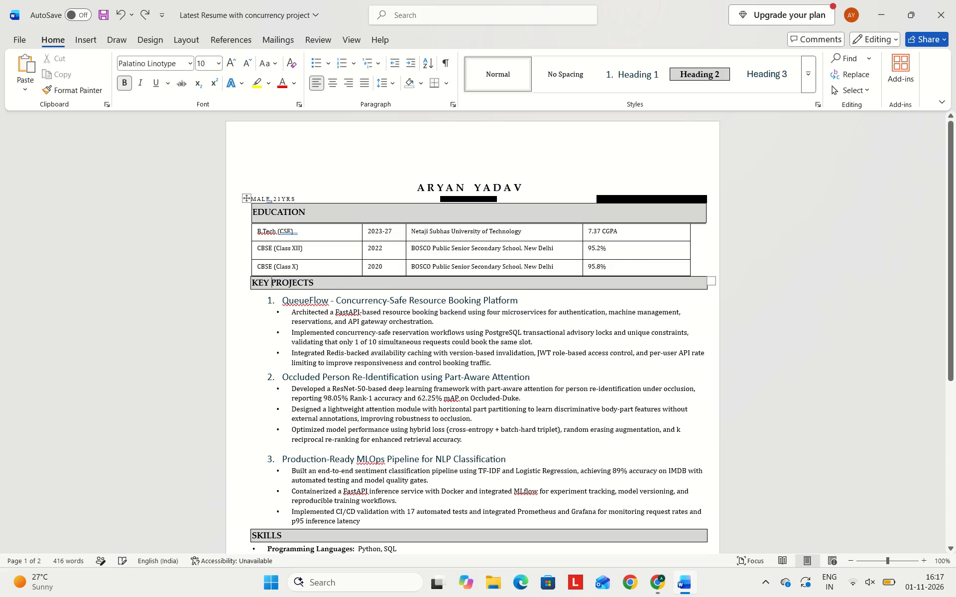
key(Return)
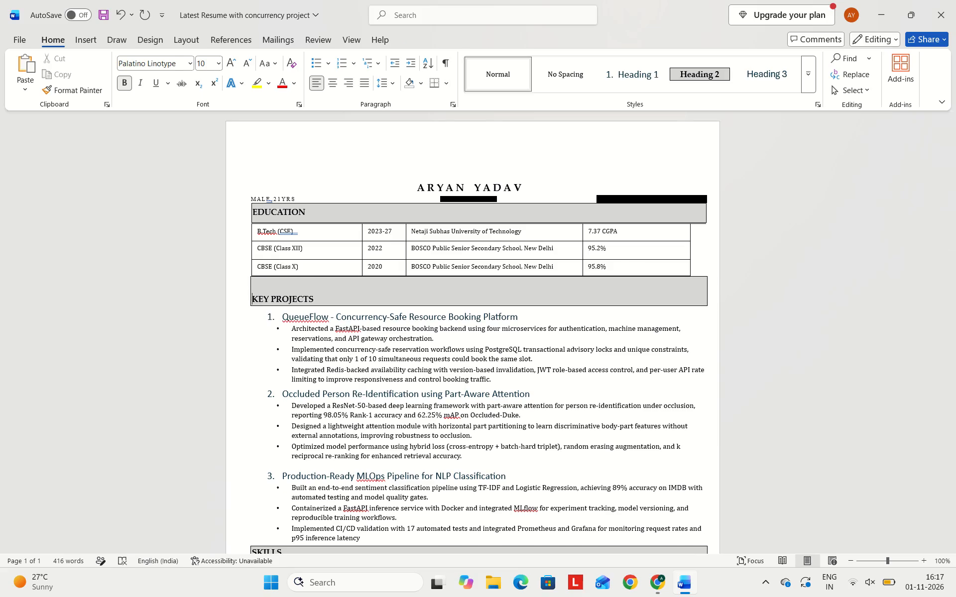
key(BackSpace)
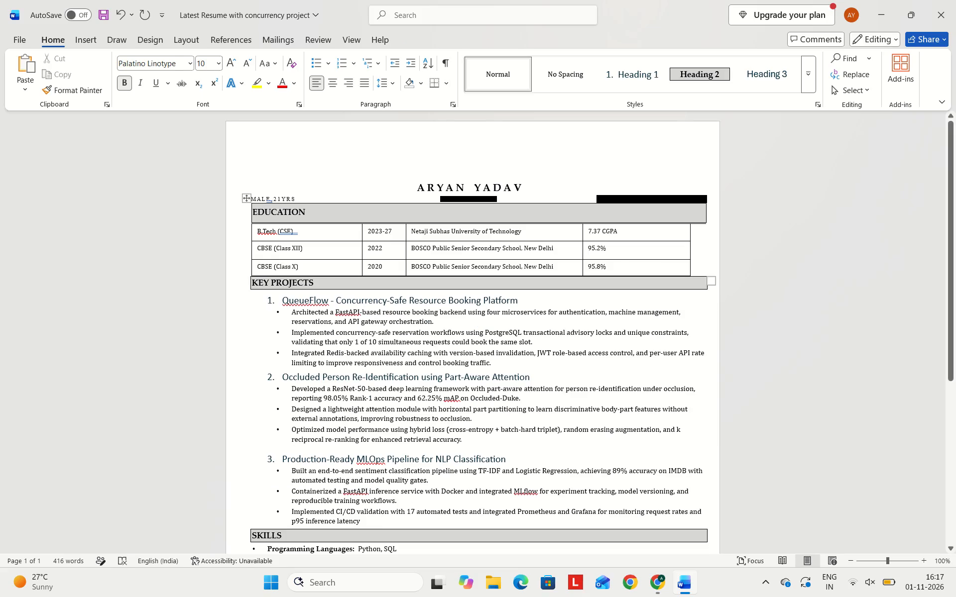
Resize the EDUCATION table from its lower corner so it is slightly narrower and its rows slightly taller.
drag(708, 277, 706, 283)
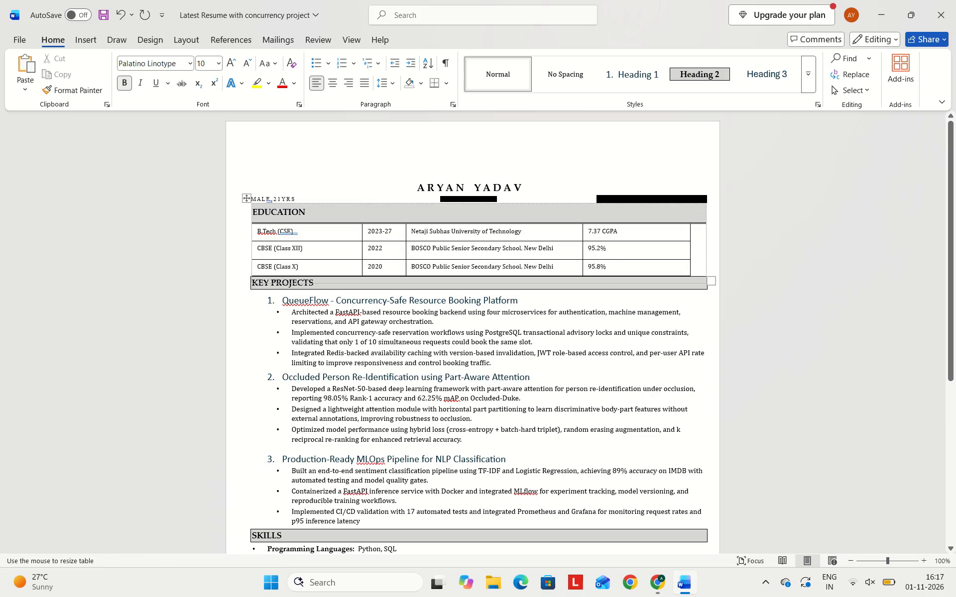
drag(706, 283, 705, 289)
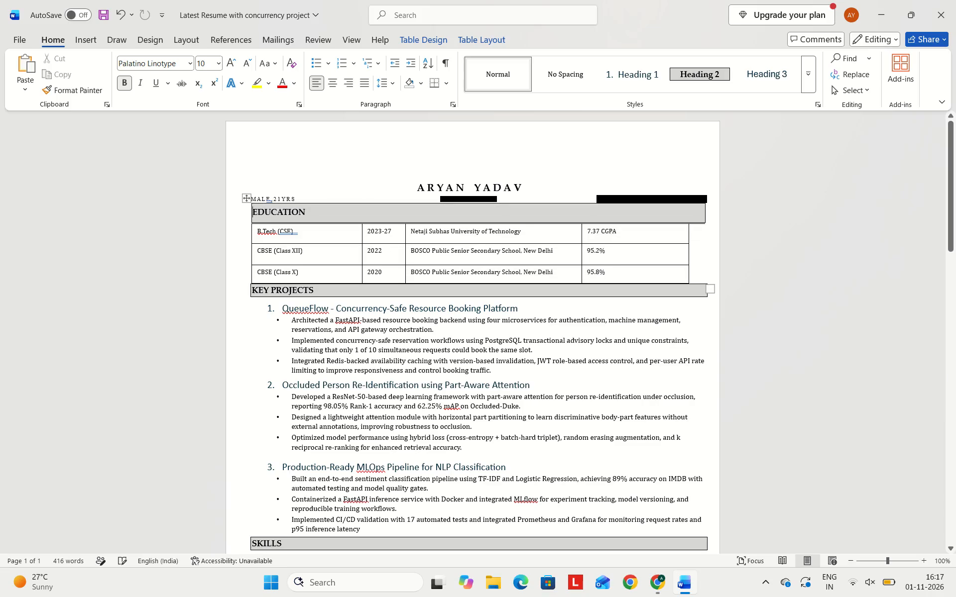
click(705, 282)
click(695, 275)
drag(706, 283, 698, 275)
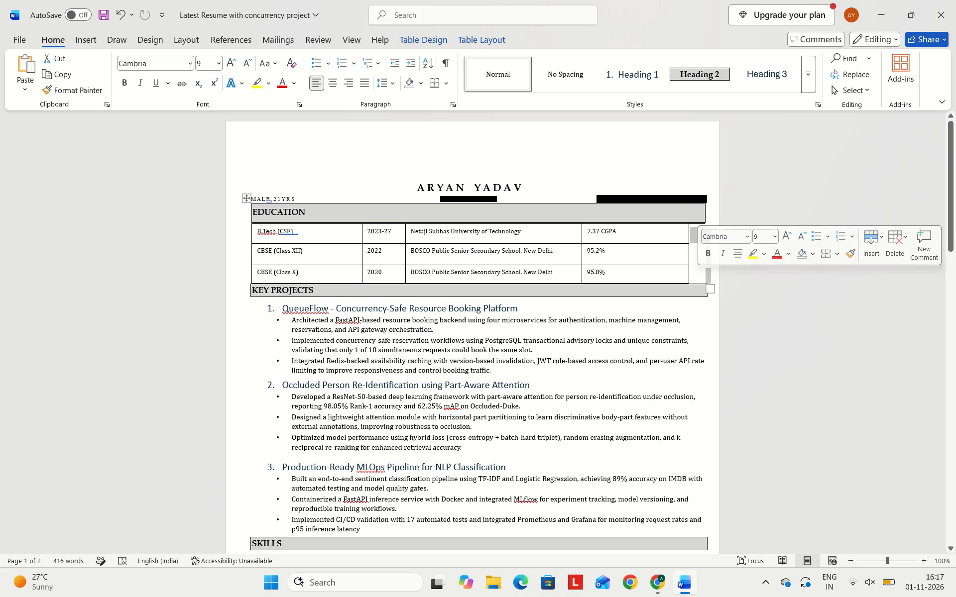
drag(707, 285, 702, 274)
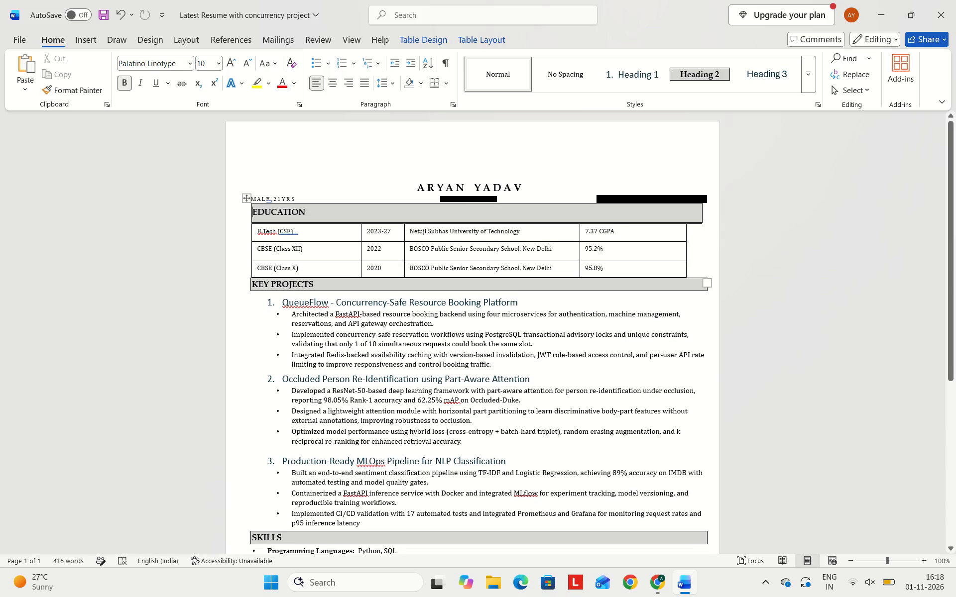
click(753, 324)
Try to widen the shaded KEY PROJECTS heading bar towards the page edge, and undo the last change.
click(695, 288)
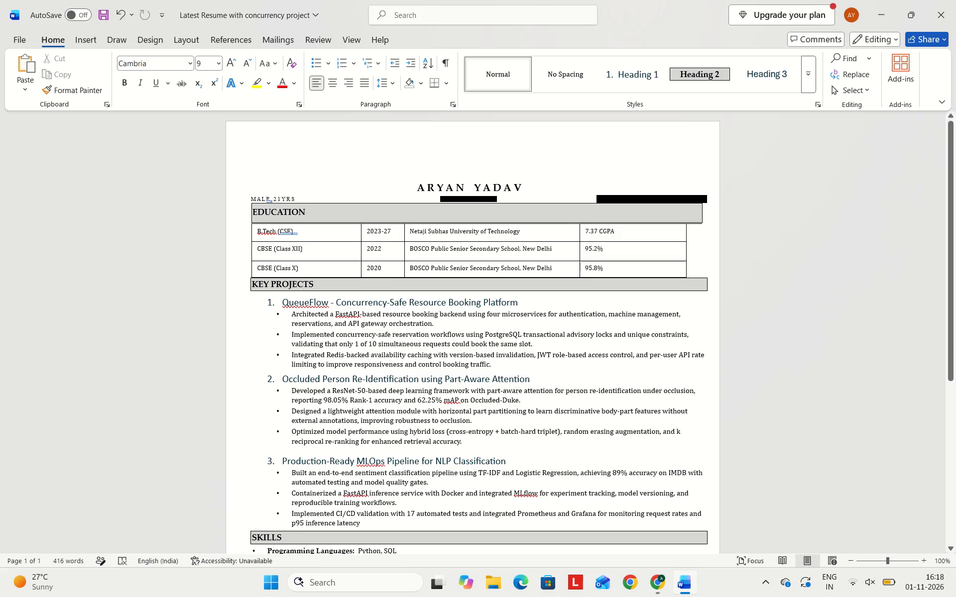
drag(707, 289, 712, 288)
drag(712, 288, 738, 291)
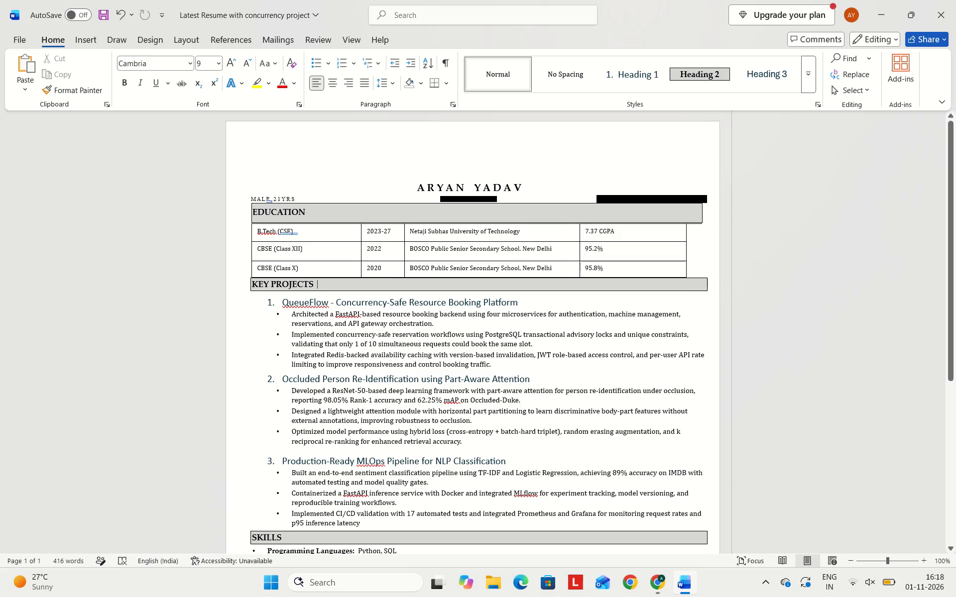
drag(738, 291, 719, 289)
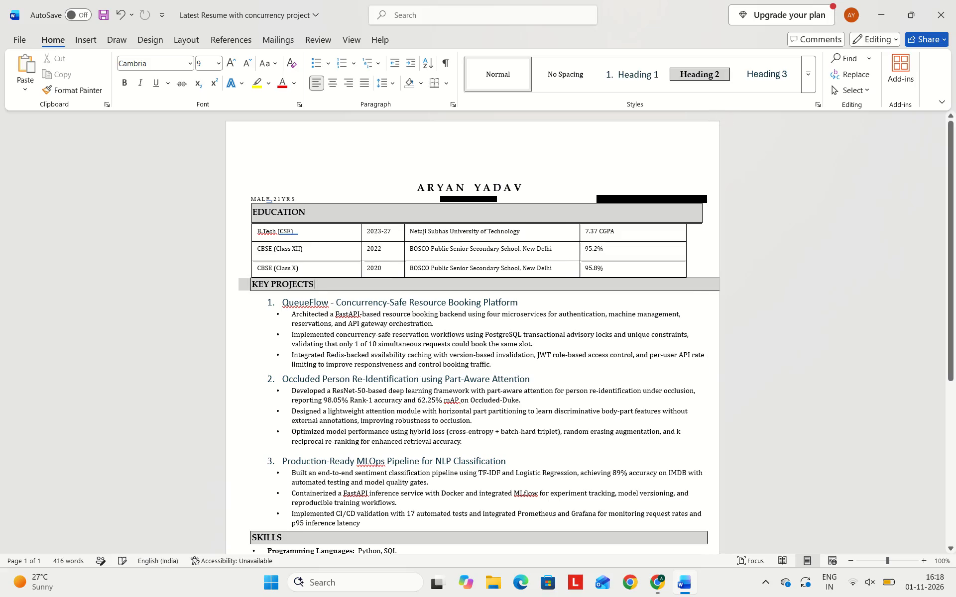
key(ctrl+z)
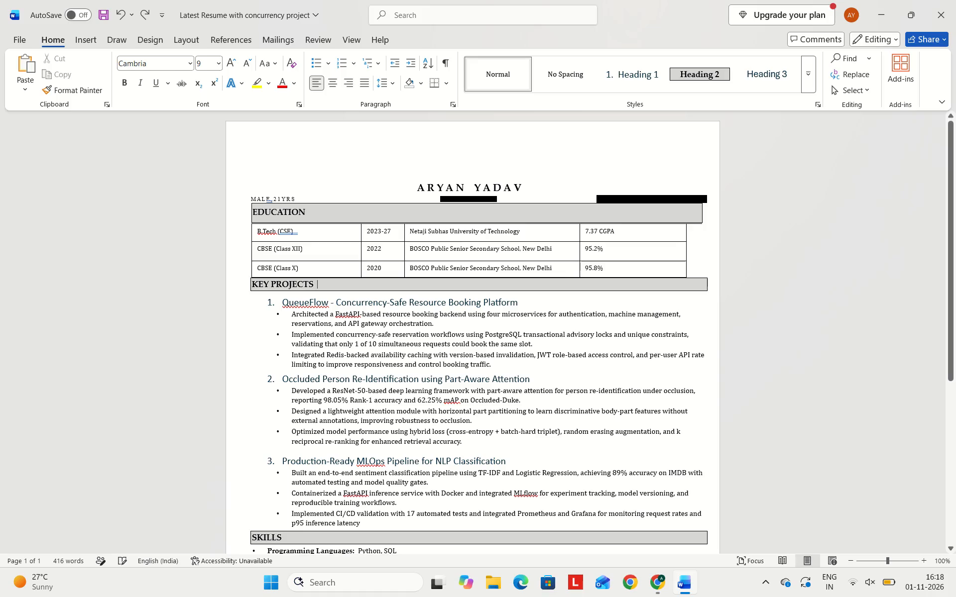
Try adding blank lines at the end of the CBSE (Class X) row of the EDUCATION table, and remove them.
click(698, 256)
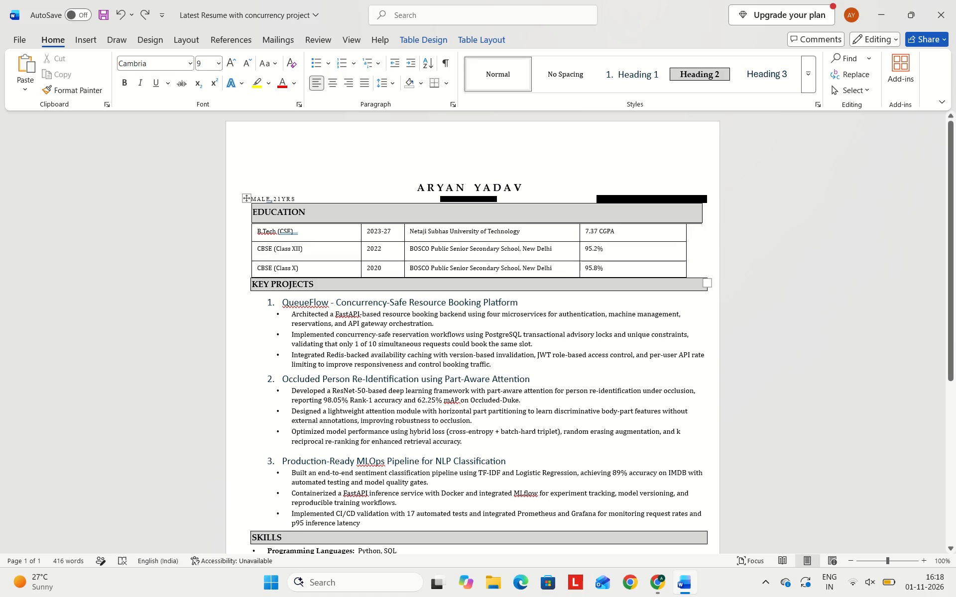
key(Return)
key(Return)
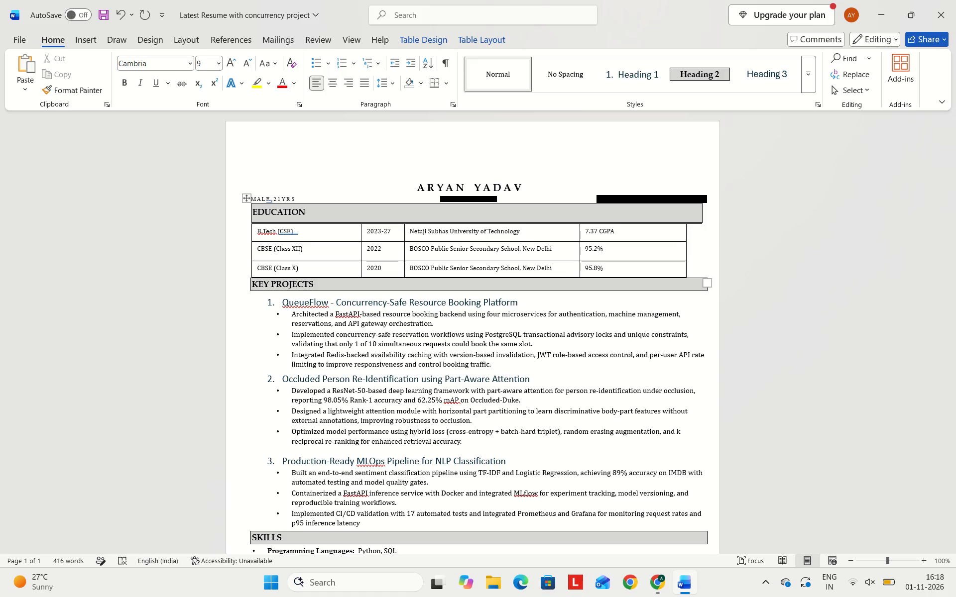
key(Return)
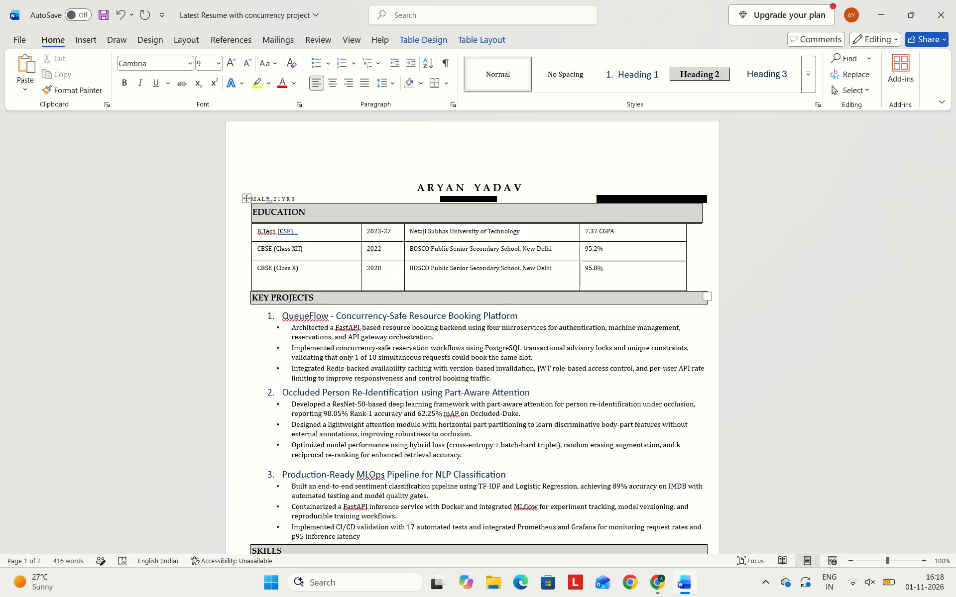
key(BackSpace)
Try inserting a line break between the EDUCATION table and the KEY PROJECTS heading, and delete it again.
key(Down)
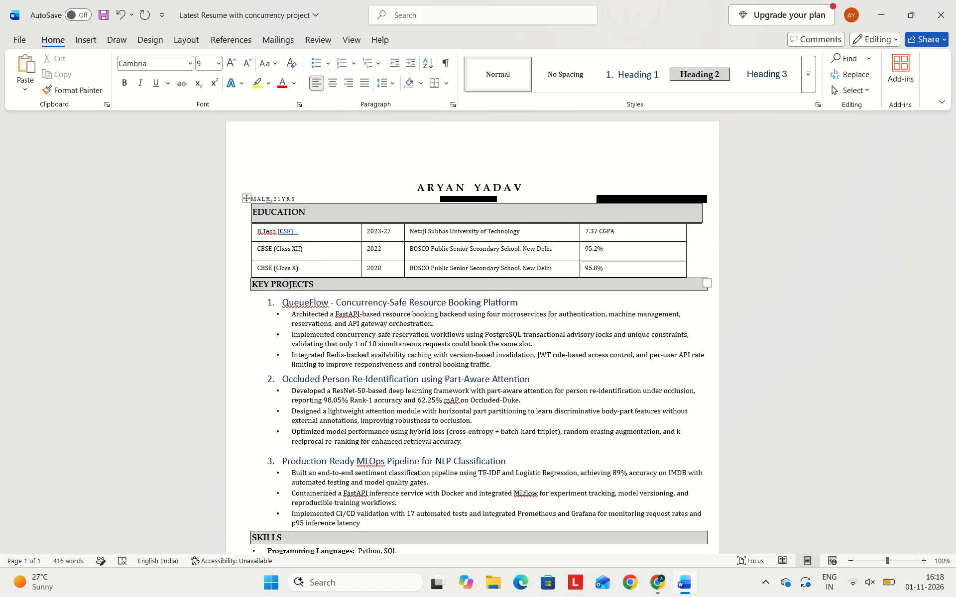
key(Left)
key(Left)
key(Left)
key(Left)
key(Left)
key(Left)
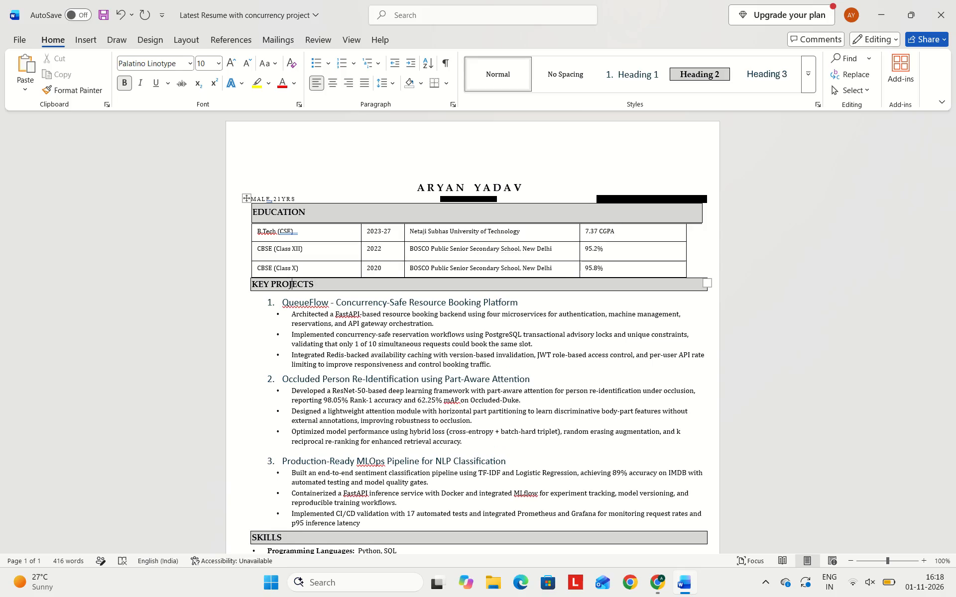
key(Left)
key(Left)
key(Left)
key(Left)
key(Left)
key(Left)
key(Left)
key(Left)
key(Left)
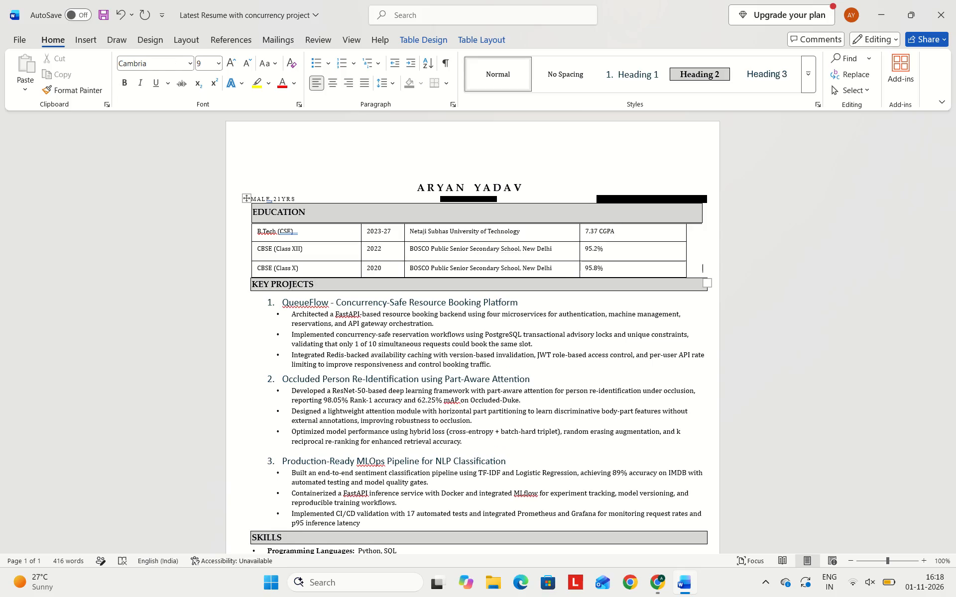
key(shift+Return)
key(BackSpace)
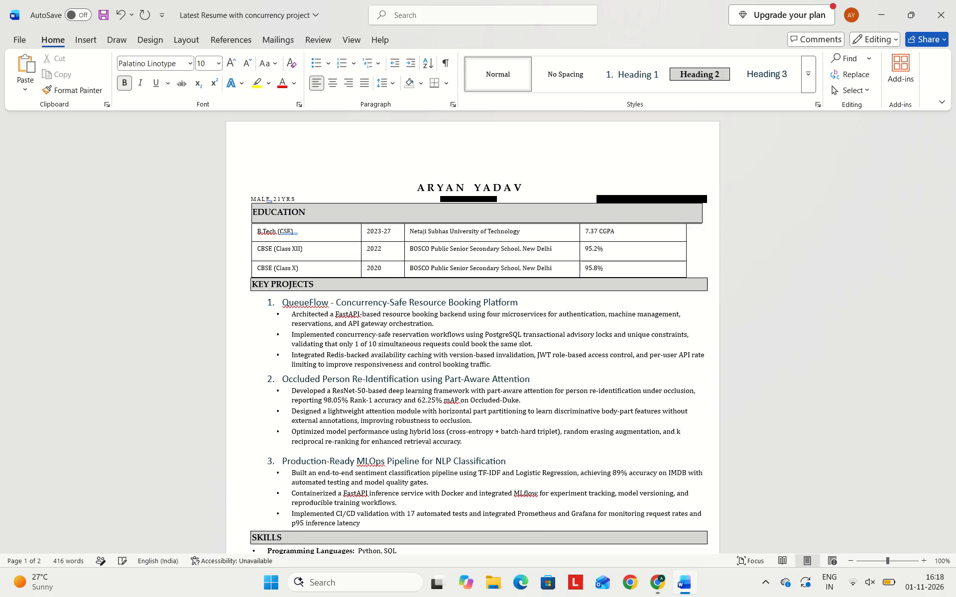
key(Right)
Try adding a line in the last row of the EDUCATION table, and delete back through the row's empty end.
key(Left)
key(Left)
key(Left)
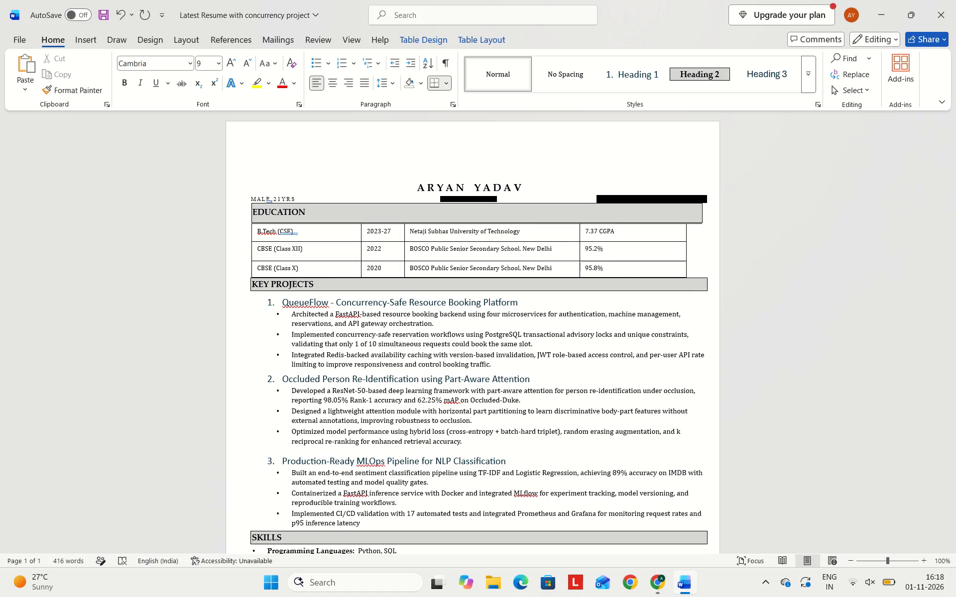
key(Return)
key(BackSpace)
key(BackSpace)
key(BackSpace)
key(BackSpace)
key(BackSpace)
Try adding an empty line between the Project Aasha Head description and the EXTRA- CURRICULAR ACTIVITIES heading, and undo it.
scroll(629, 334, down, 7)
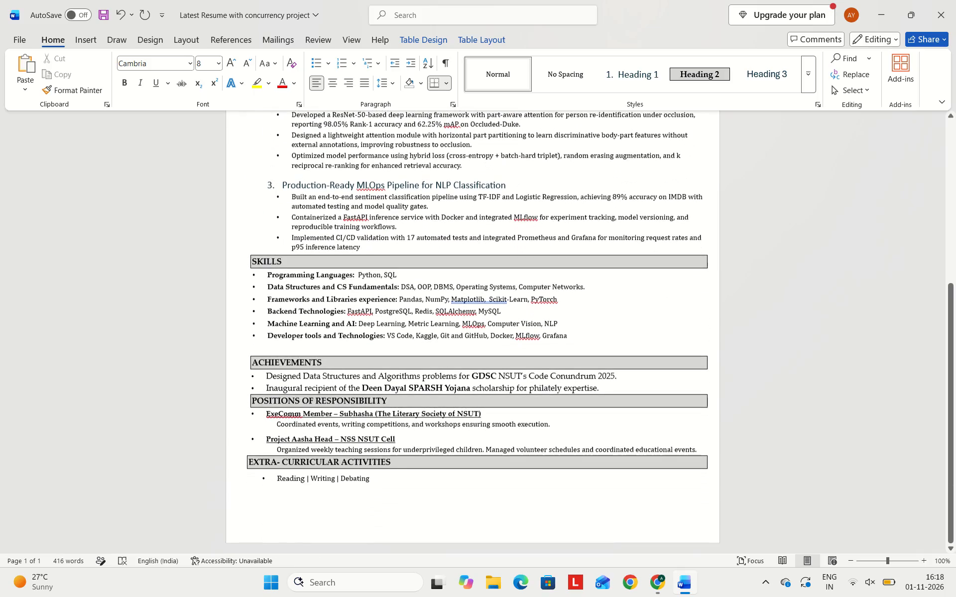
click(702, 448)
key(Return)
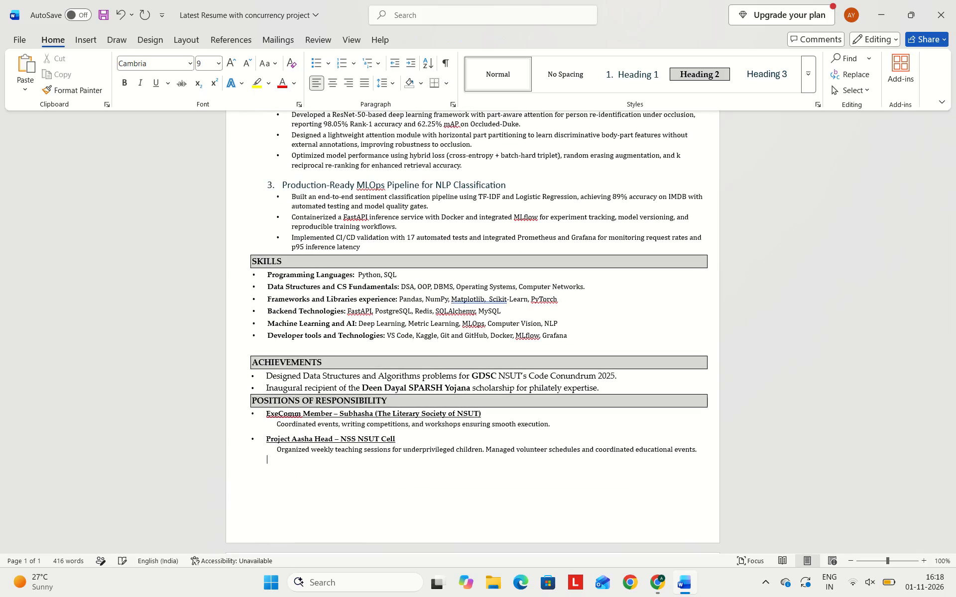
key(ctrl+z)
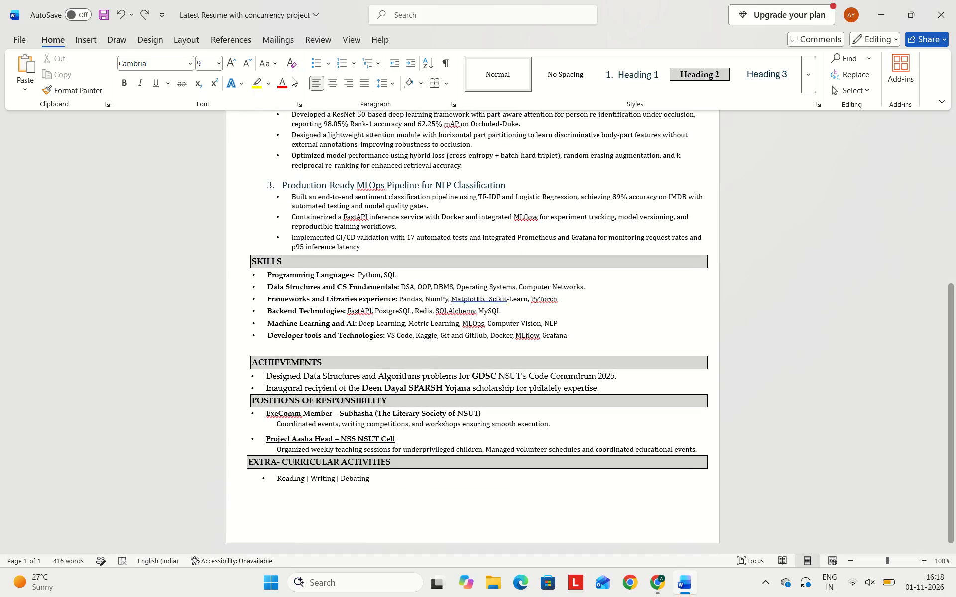
Save the resume to the Desktop as a PDF named "Resume" plus the candidate's name, optimized for minimum size.
click(16, 40)
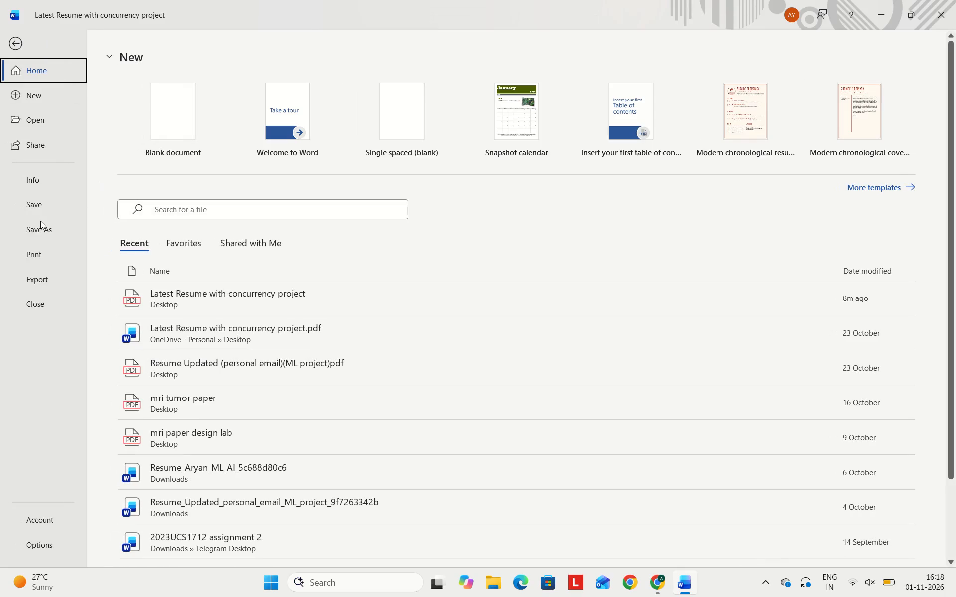
click(40, 221)
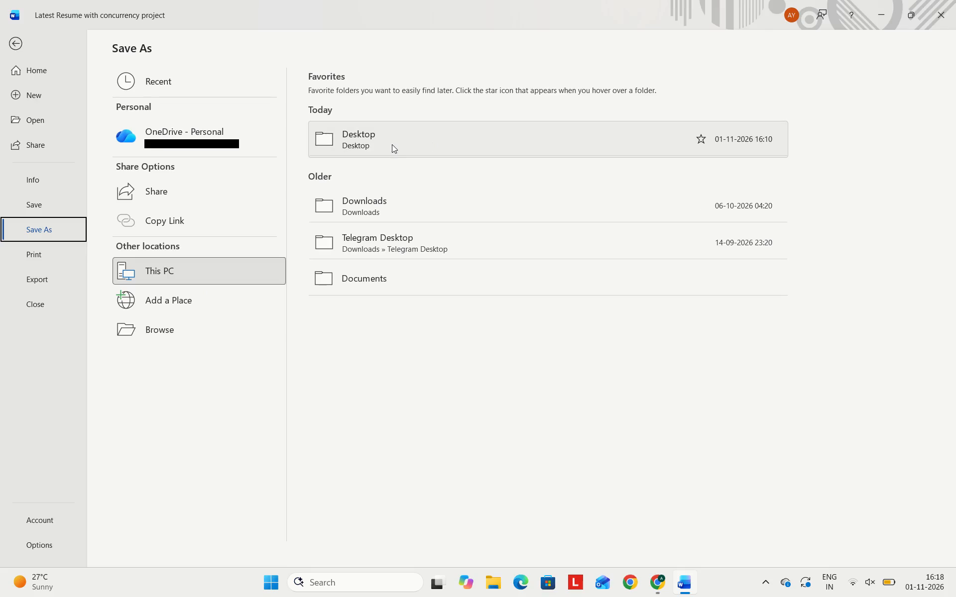
click(392, 144)
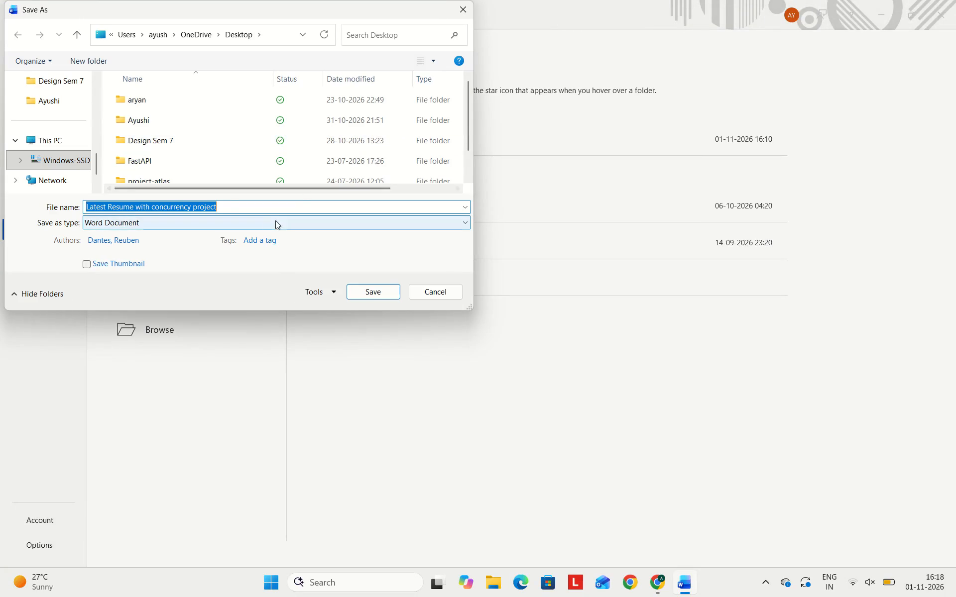
click(275, 205)
click(275, 205)
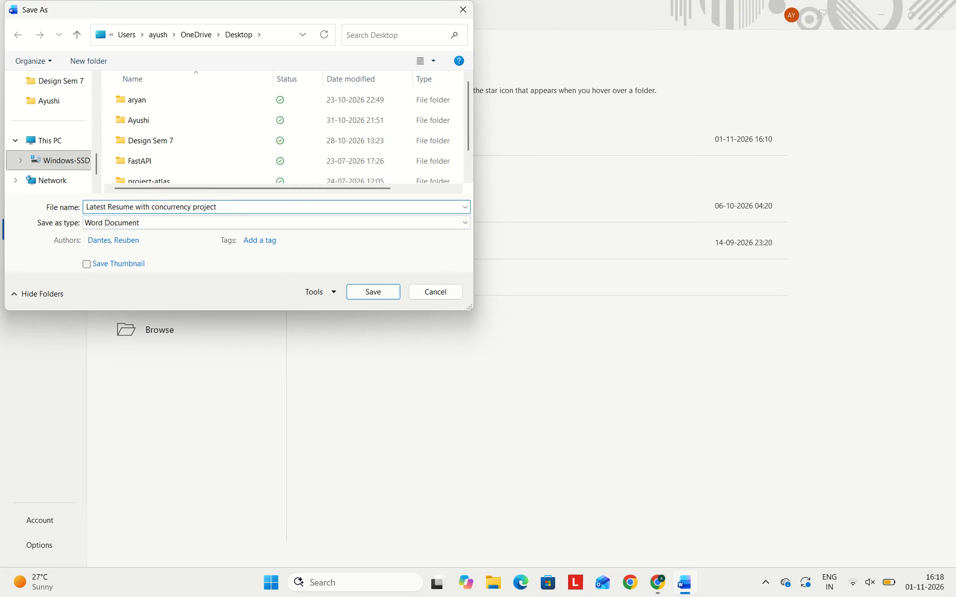
text(_spaci)
key(ctrl+a)
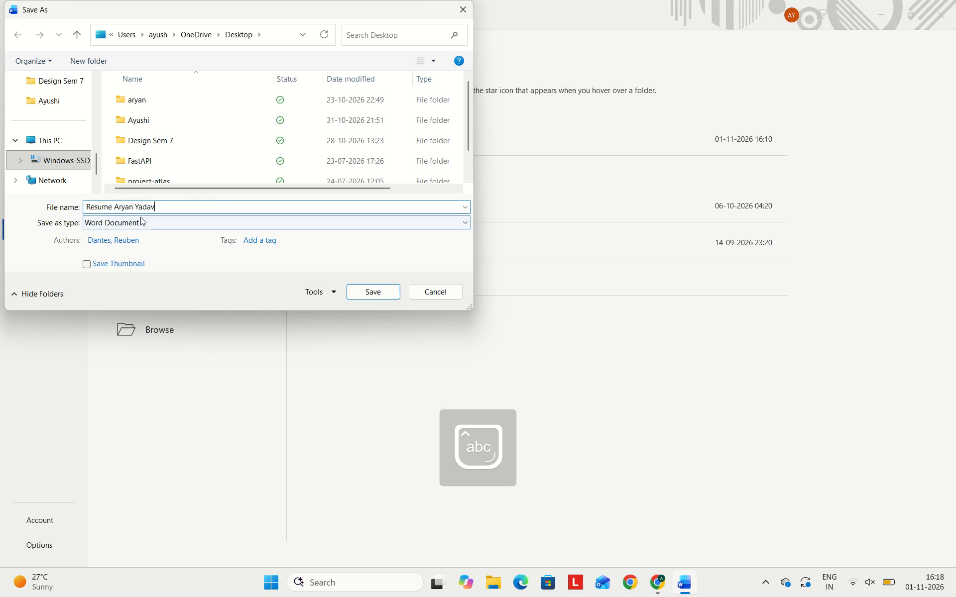
click(140, 217)
click(133, 299)
click(133, 298)
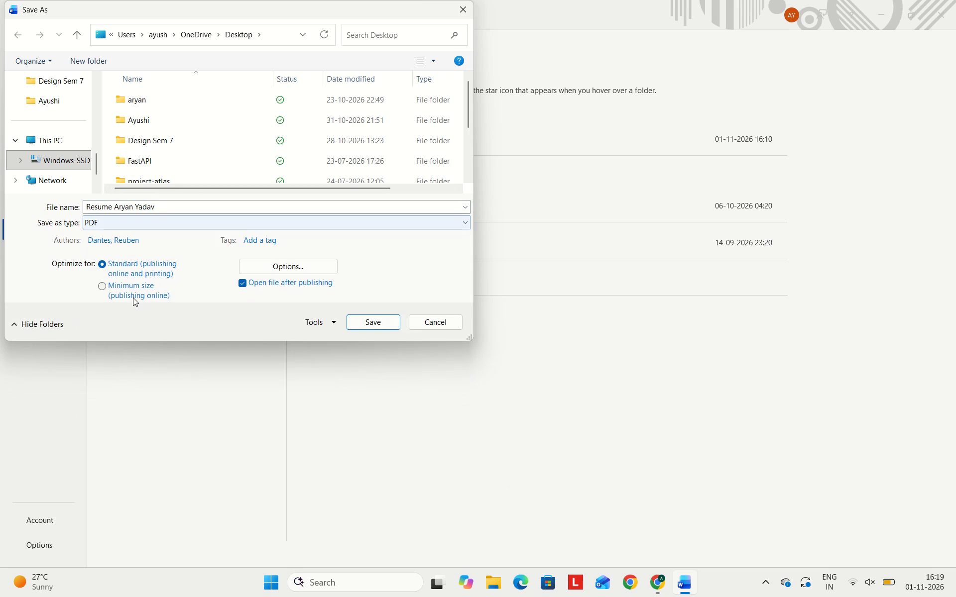
scroll(33, 130, up, 6)
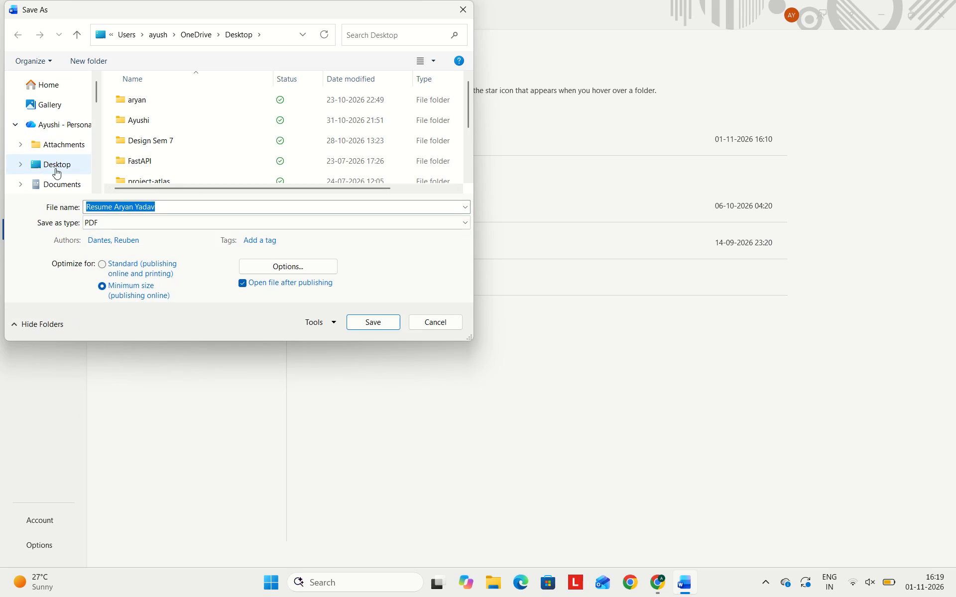
click(55, 168)
click(376, 317)
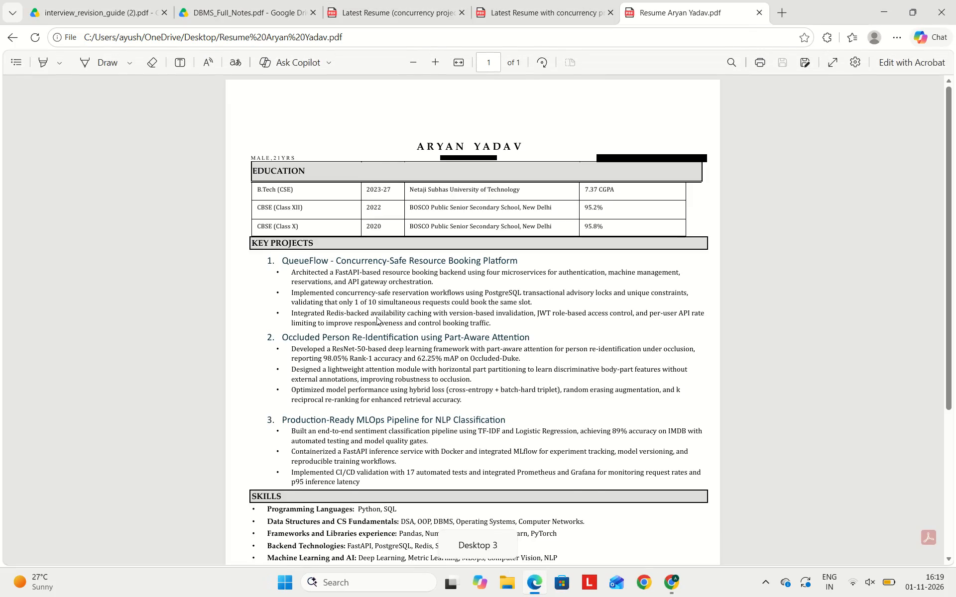
Check the exported resume PDF's layout in Edge, and close it along with the two older resume PDFs.
scroll(376, 317, down, 6)
scroll(376, 317, up, 1)
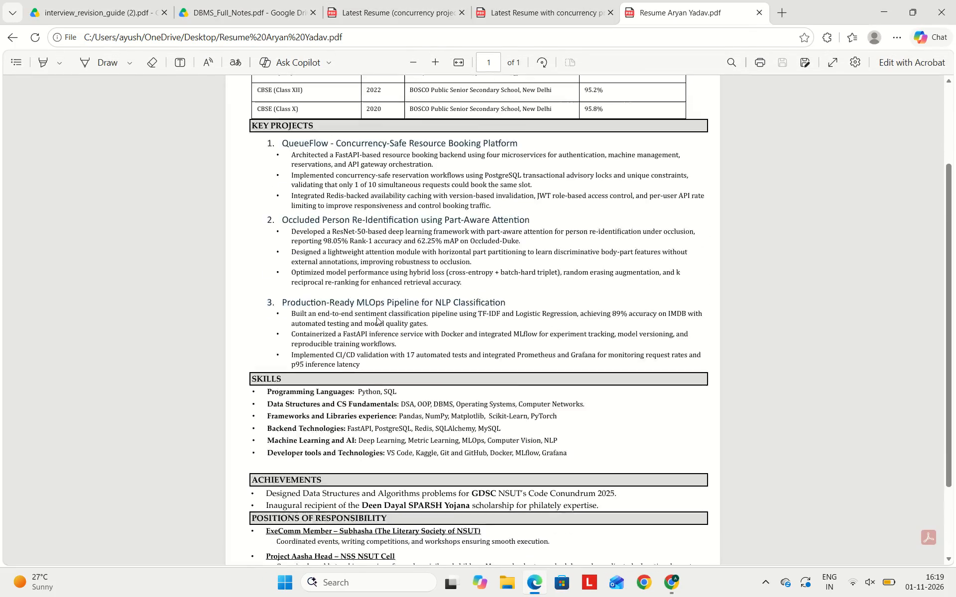
scroll(376, 317, up, 3)
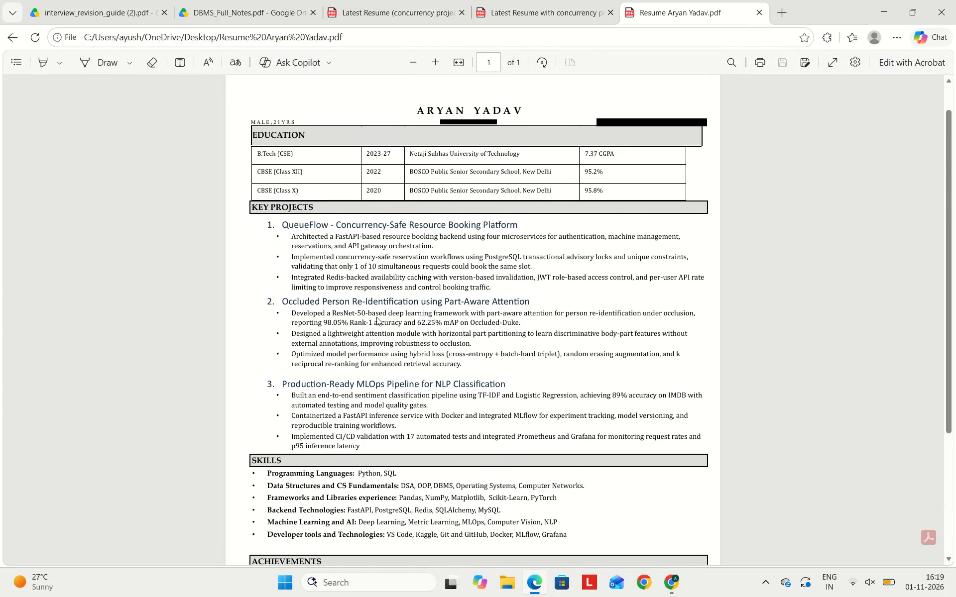
scroll(376, 317, down, 4)
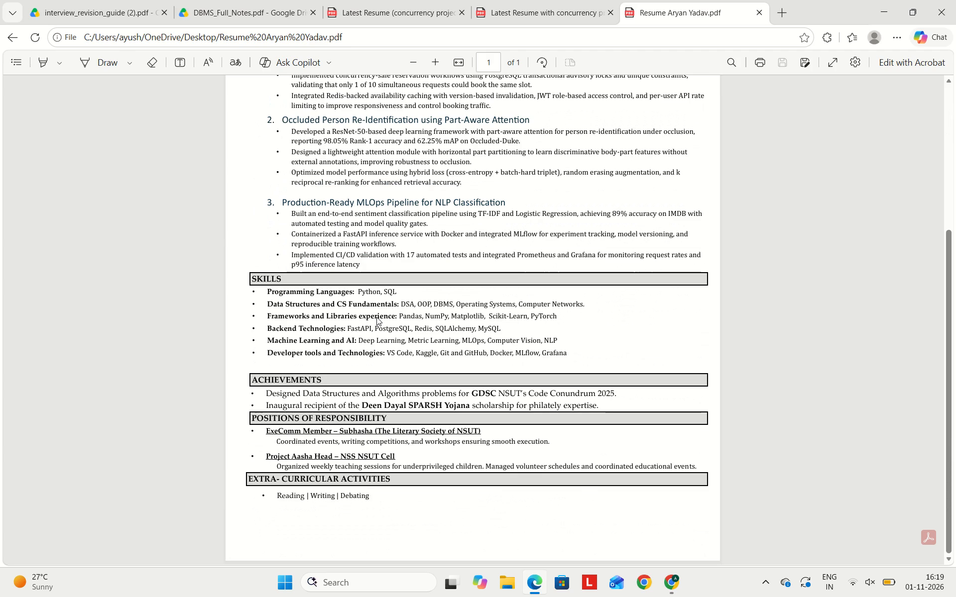
scroll(376, 317, up, 5)
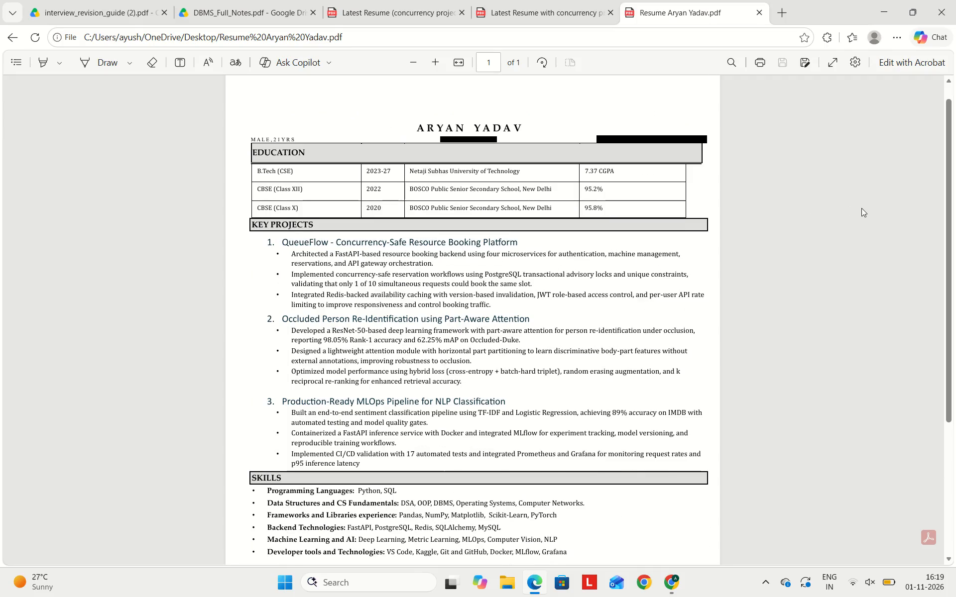
key(ctrl+w)
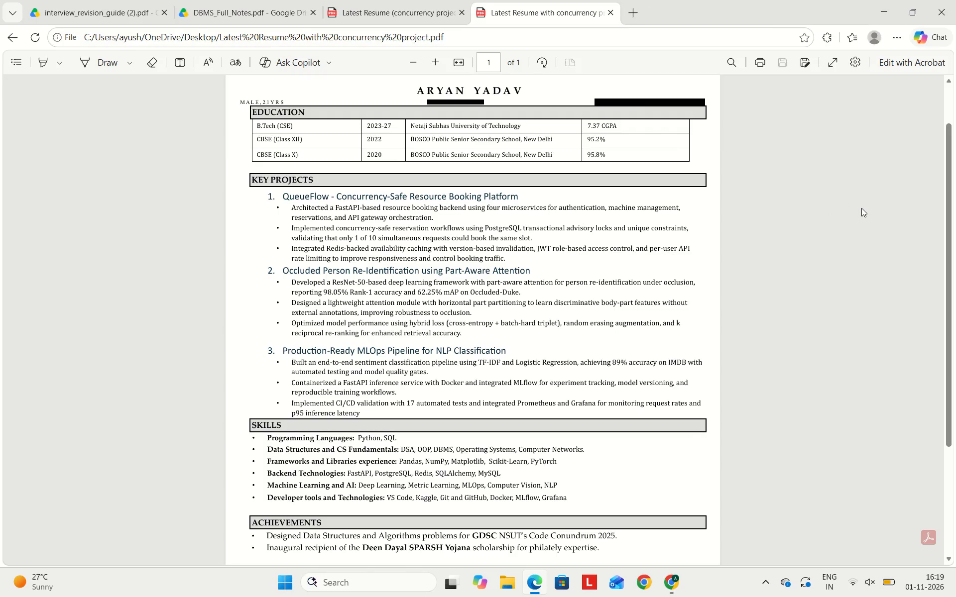
key(ctrl+w)
key(ctrl+w)
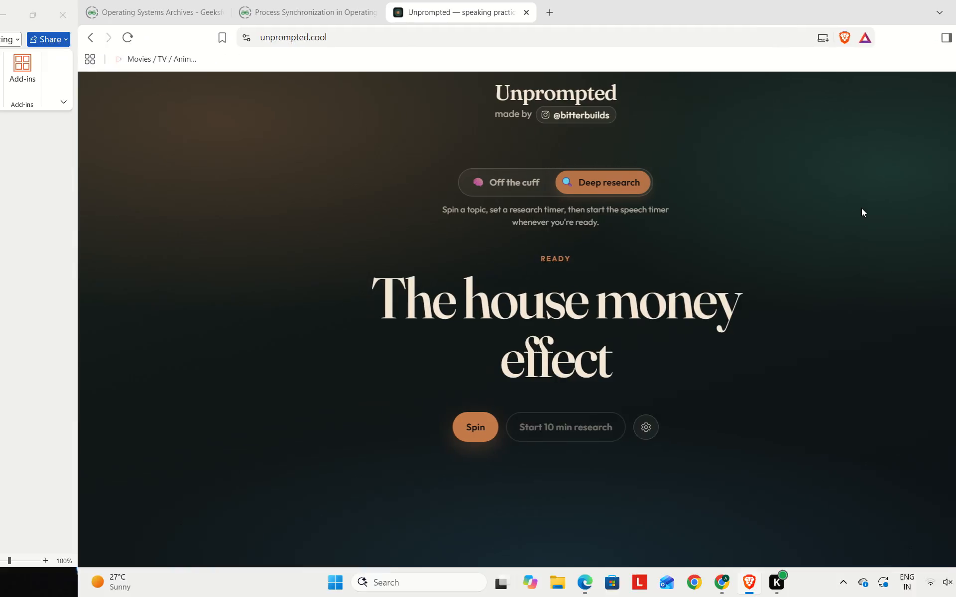
Close the "Latest Resume with concurrency project" document in Word without saving its changes.
click(955, 0)
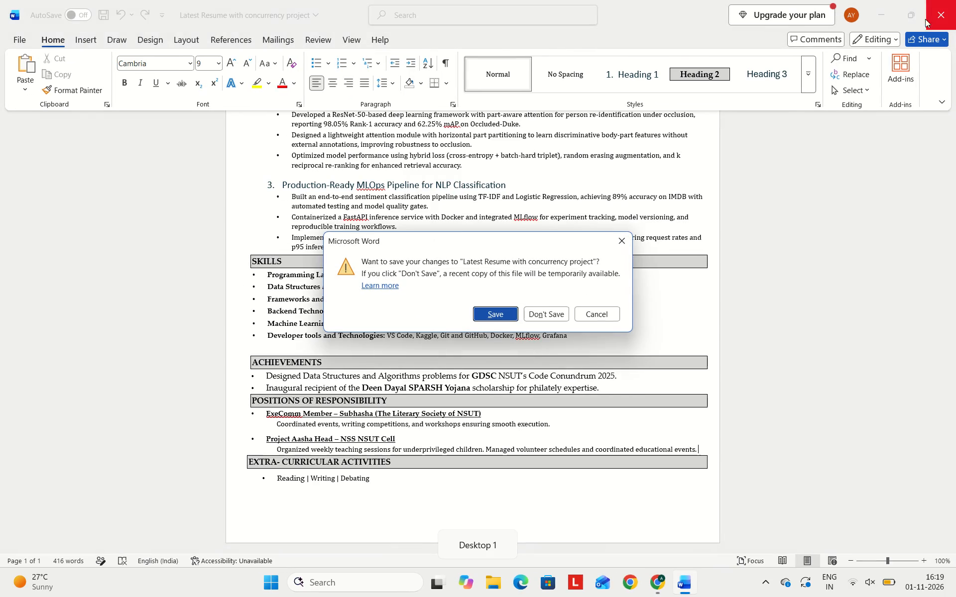
click(566, 310)
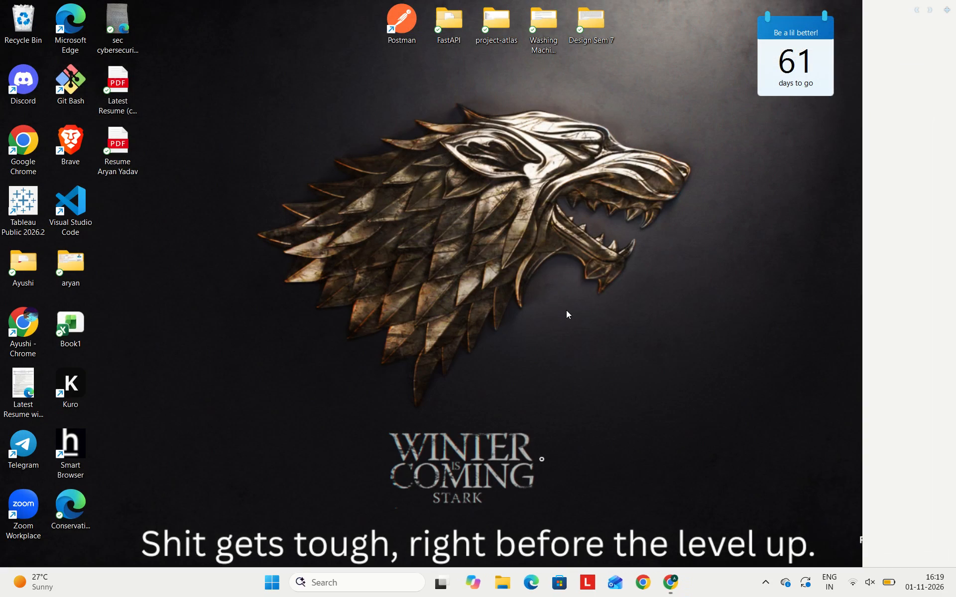
Delete the old "Latest Resume (concurrency project)" PDF from the Desktop.
click(357, 195)
click(256, 150)
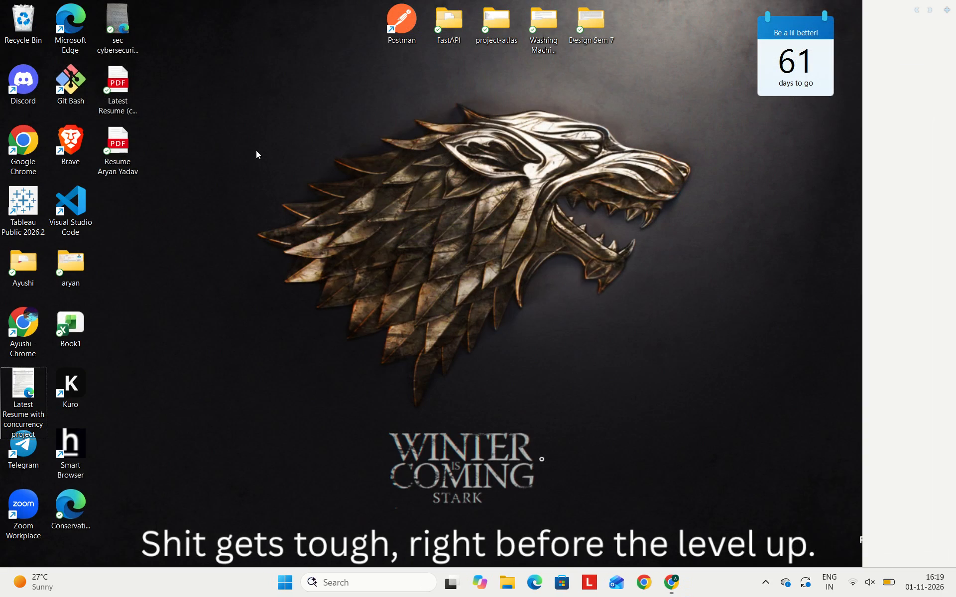
click(132, 71)
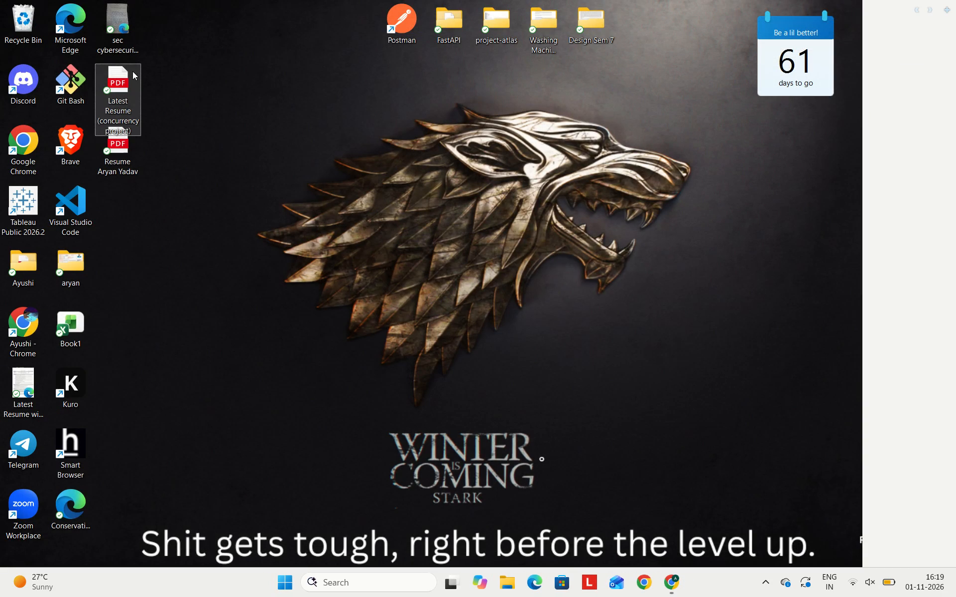
key(Delete)
click(269, 218)
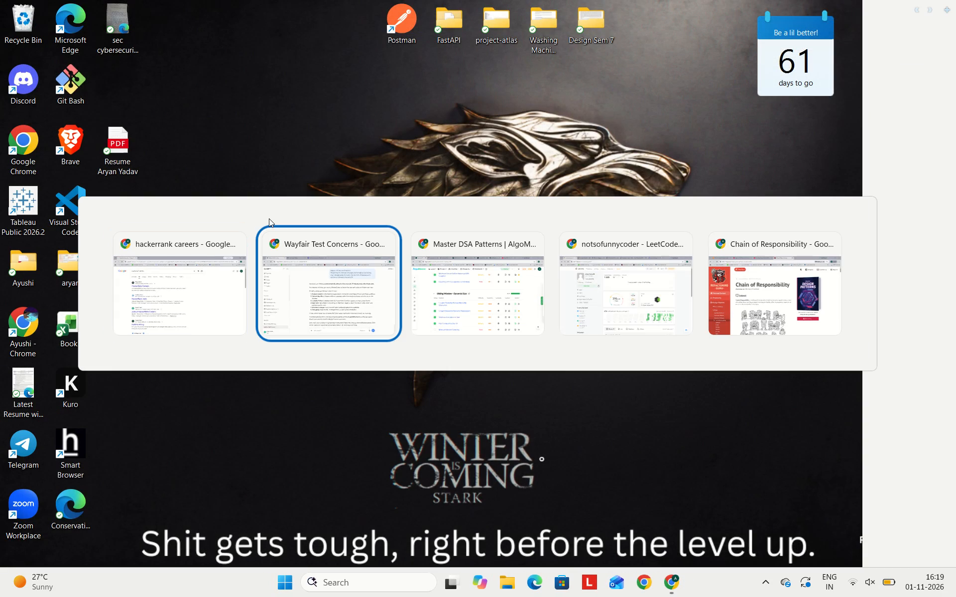
Switch to the HackerRank careers page in Chrome and look through its open positions across all departments.
click(178, 215)
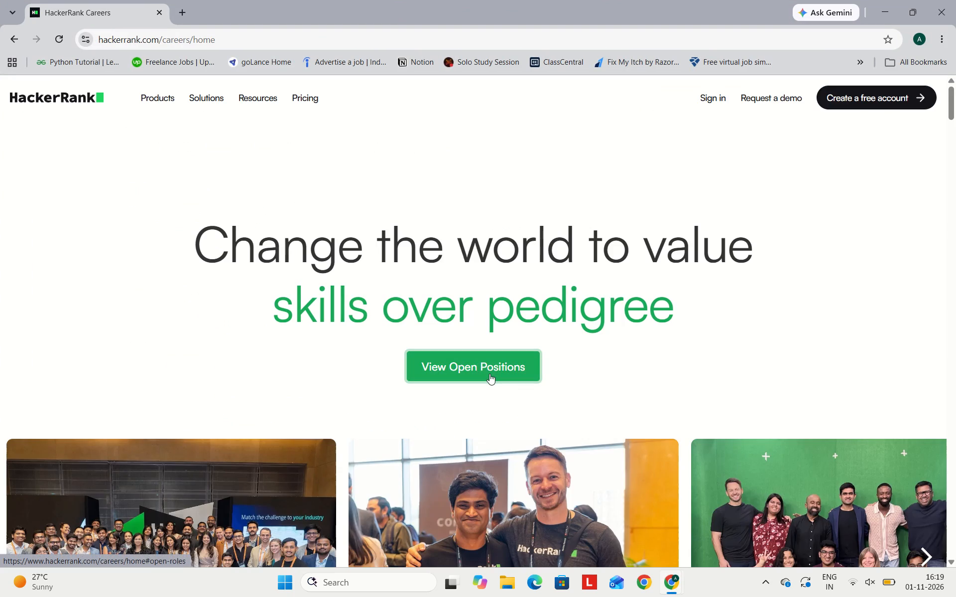
click(489, 374)
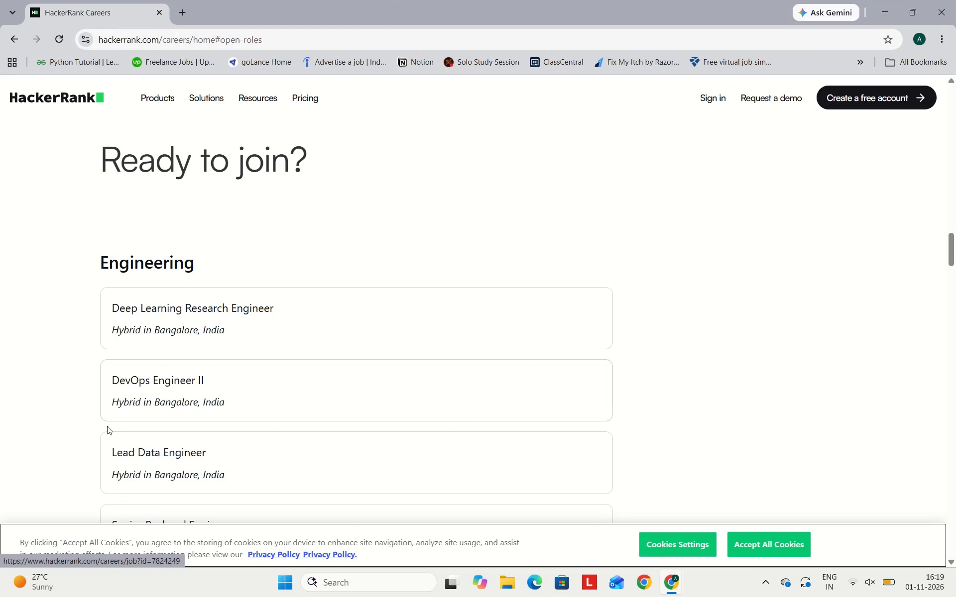
scroll(107, 426, down, 8)
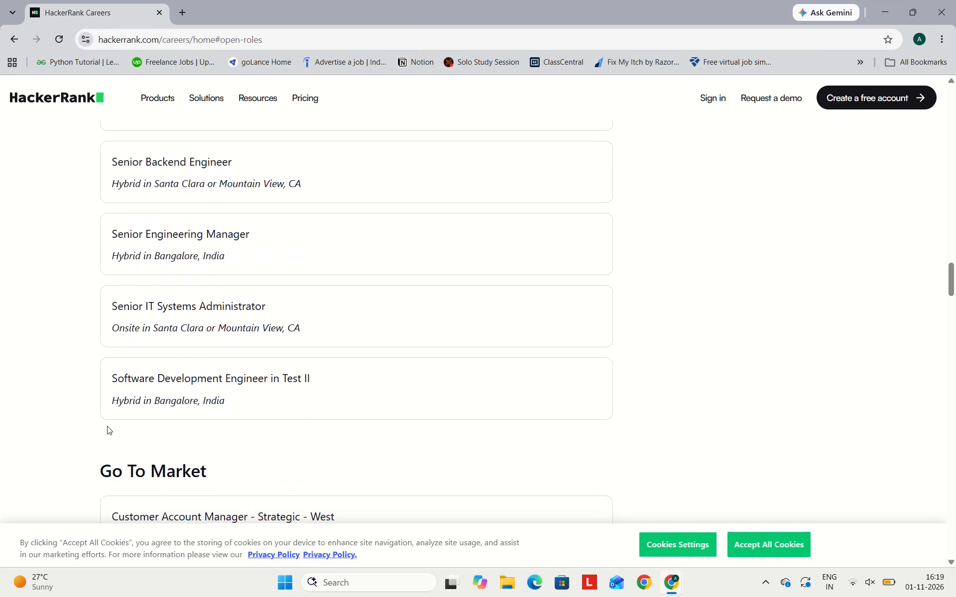
scroll(39, 434, down, 6)
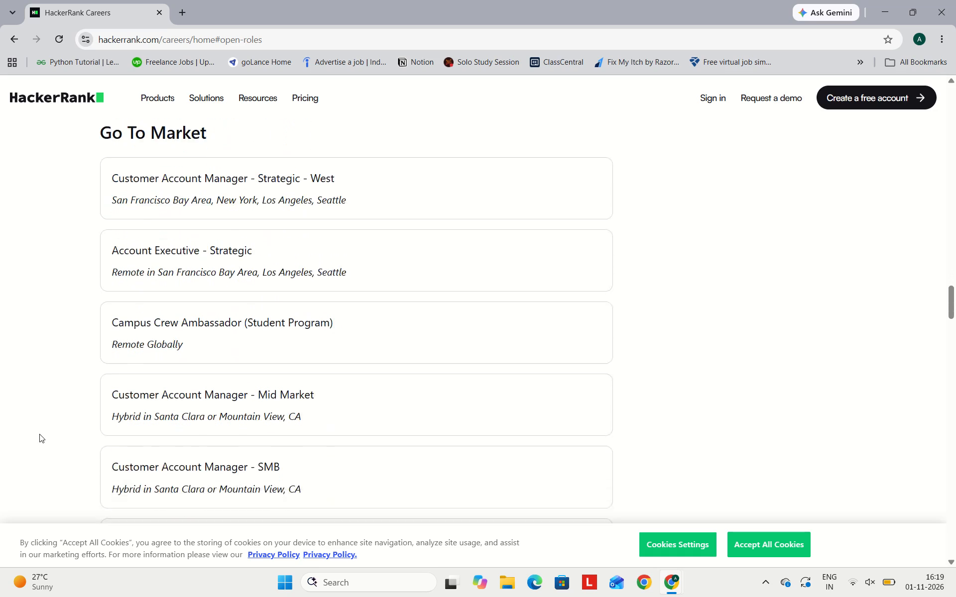
scroll(39, 434, down, 6)
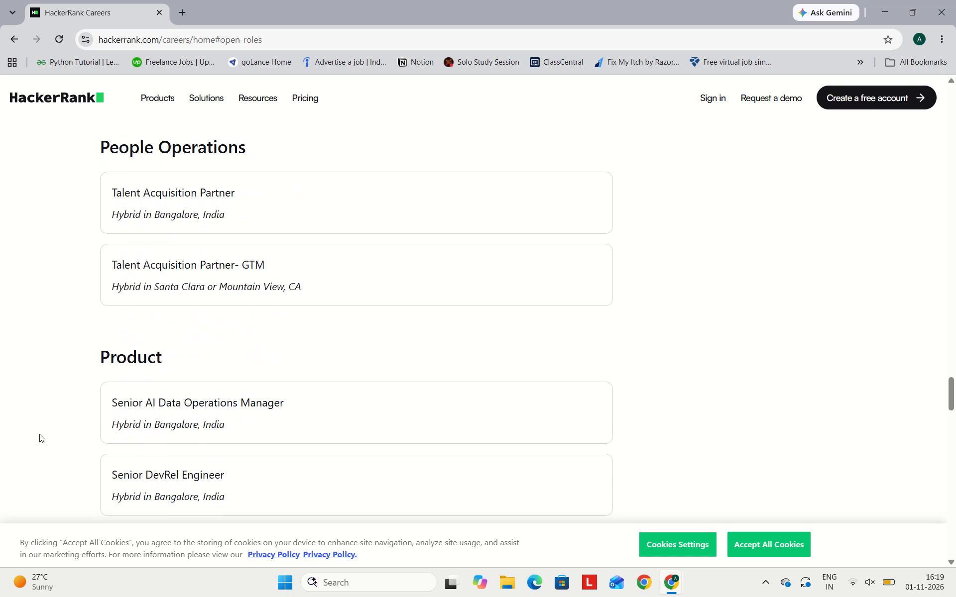
scroll(39, 434, down, 1)
scroll(39, 434, up, 12)
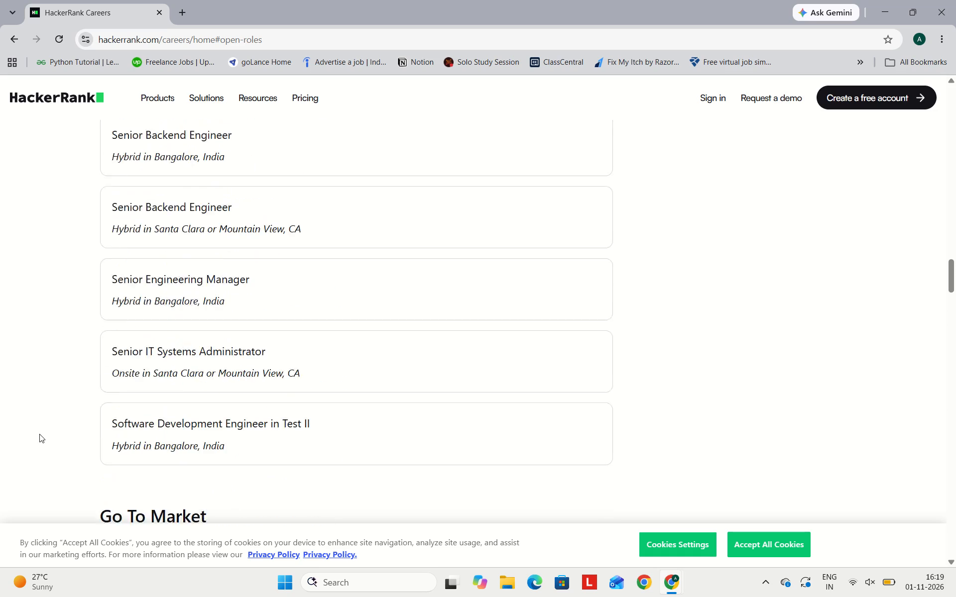
scroll(39, 434, up, 4)
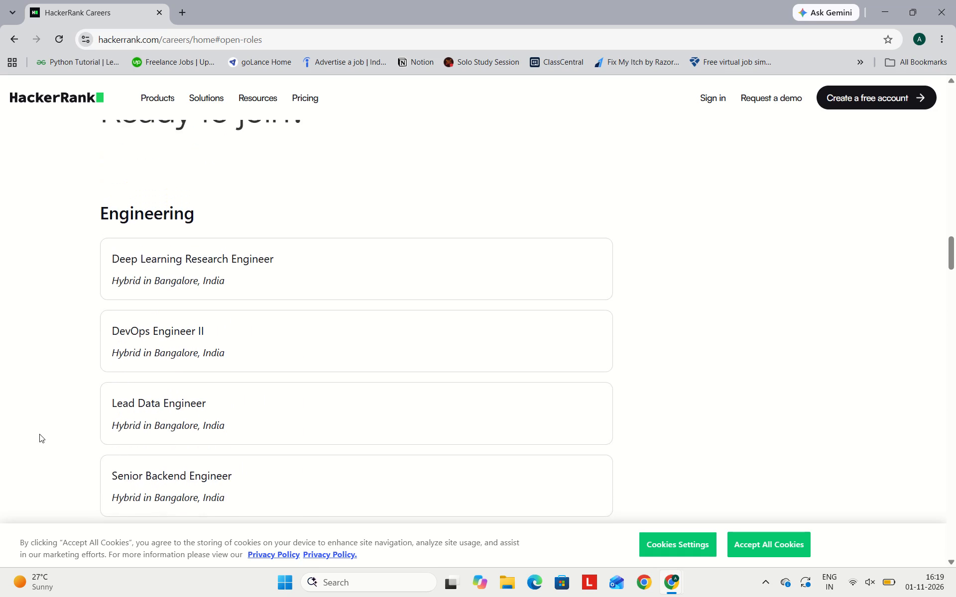
scroll(38, 463, up, 1)
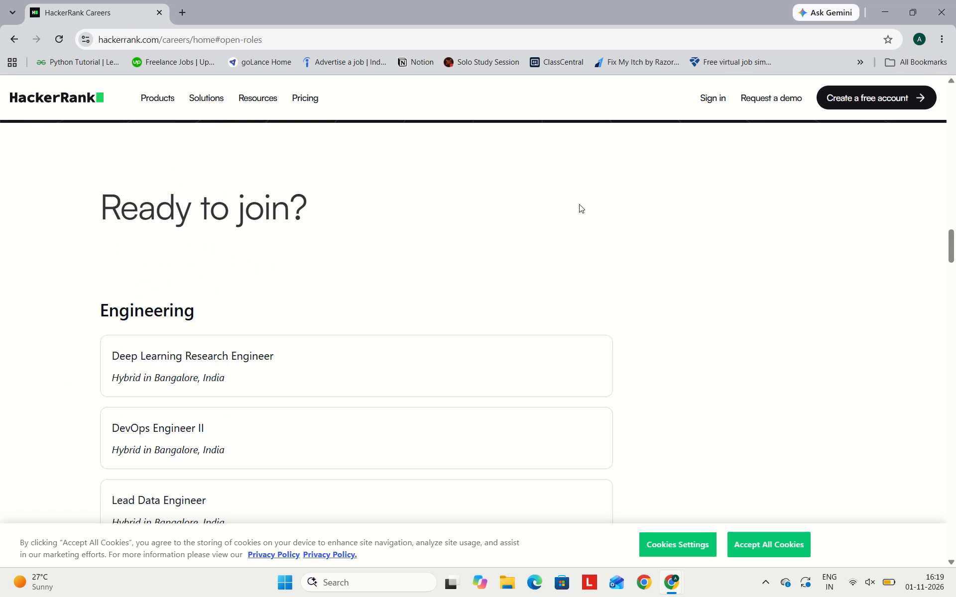
Search Google in an incognito window for "did hackerrank close intern openings for sde roles?", read the overview, and close the window.
key(ctrl+shift+n)
text(did hackerrank closr)
key(space)
key(BackSpace)
key(BackSpace)
text(e)
key(space)
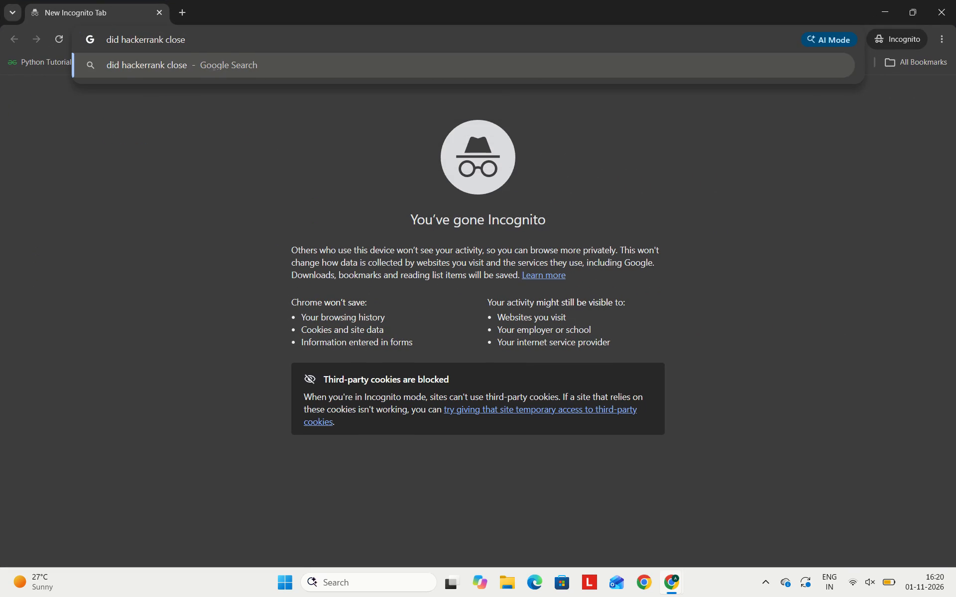
text(intern opr)
key(BackSpace)
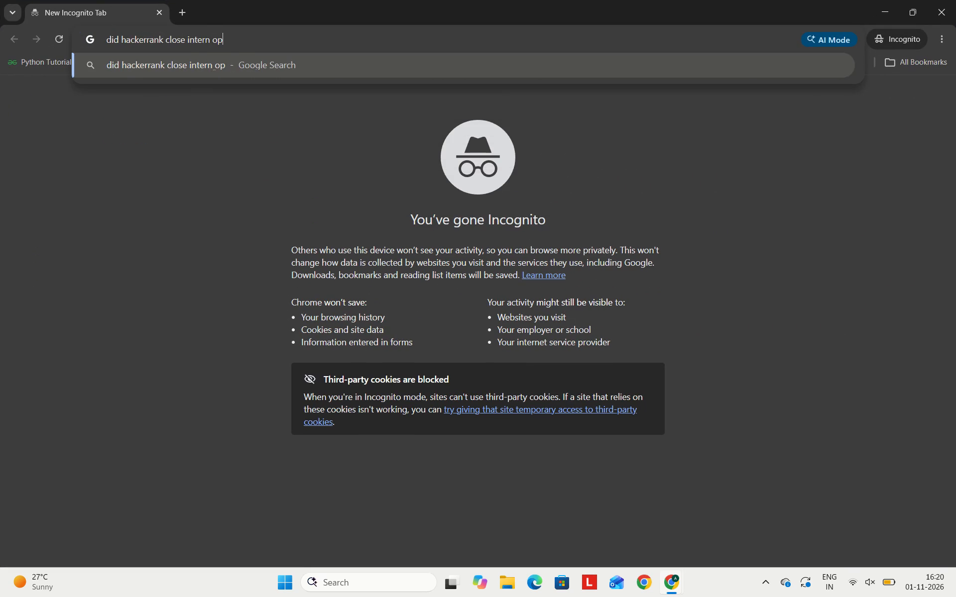
text(eninin)
key(BackSpace)
key(BackSpace)
text(gs at h)
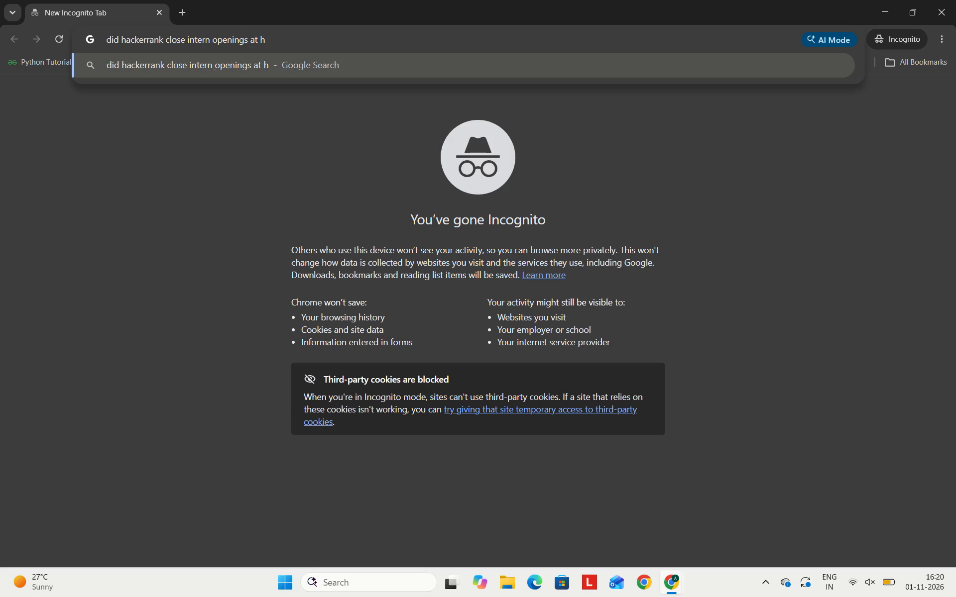
key(BackSpace)
key(BackSpace)
key(BackSpace)
key(BackSpace)
text(for sde roles?)
key(Return)
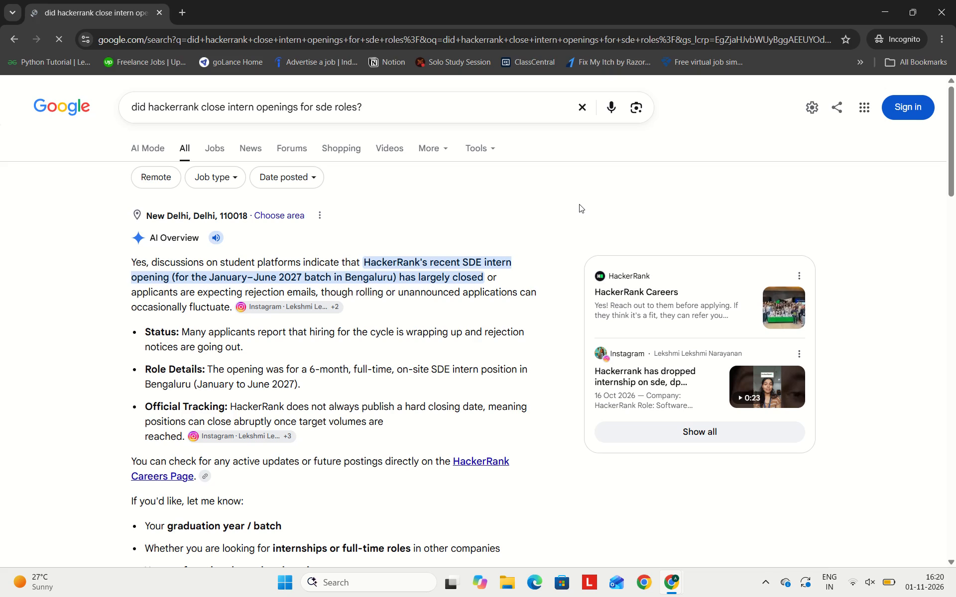
scroll(579, 204, down, 5)
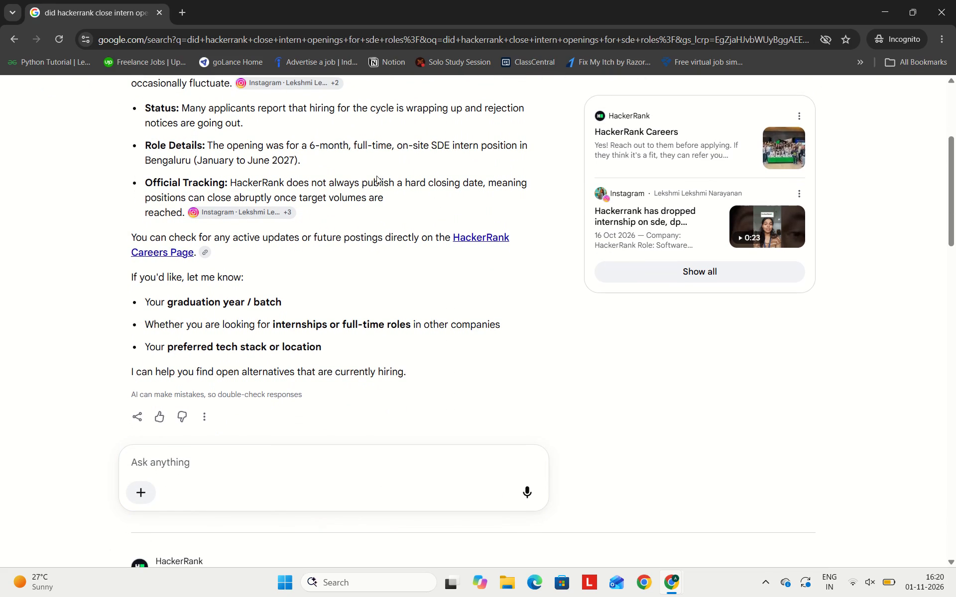
click(157, 15)
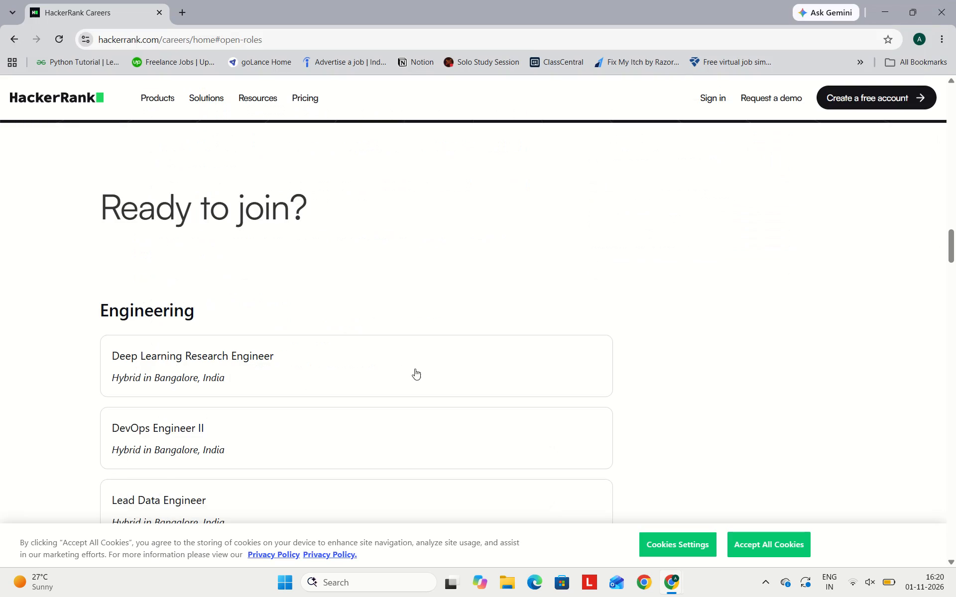
Look through the Engineering and Go To Market openings on the HackerRank careers page and close the page.
scroll(464, 397, down, 6)
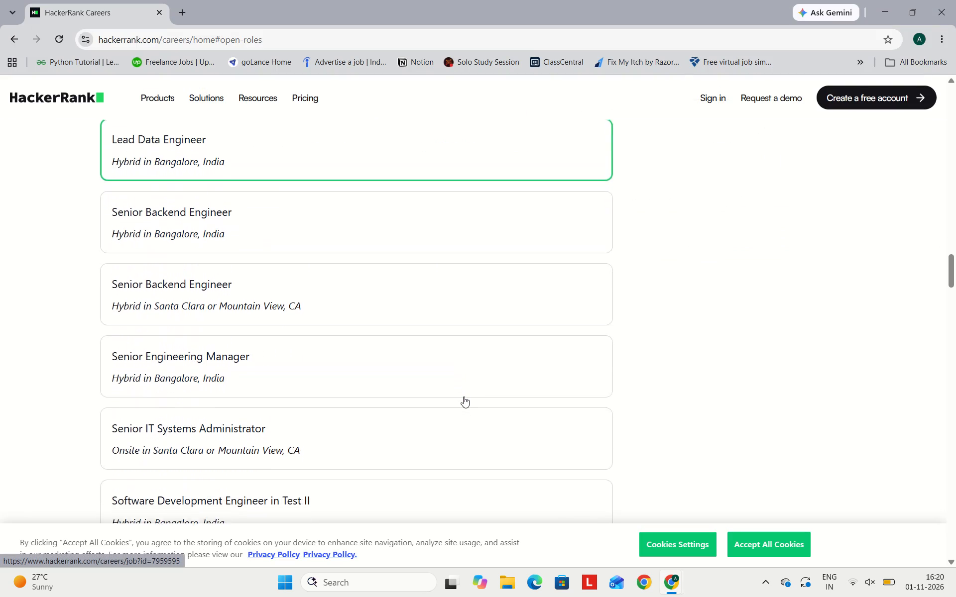
scroll(464, 397, down, 4)
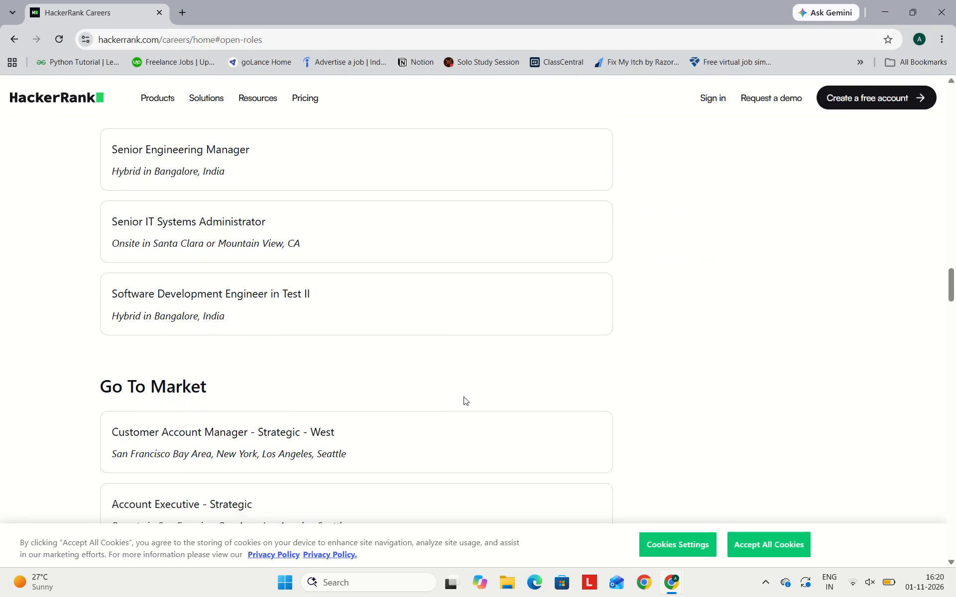
scroll(464, 397, right, 9)
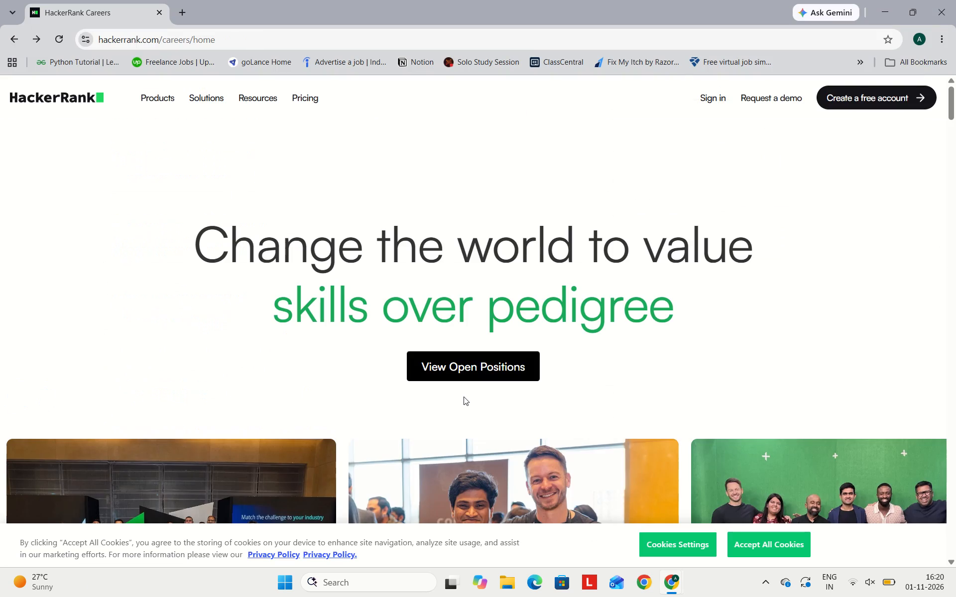
click(160, 16)
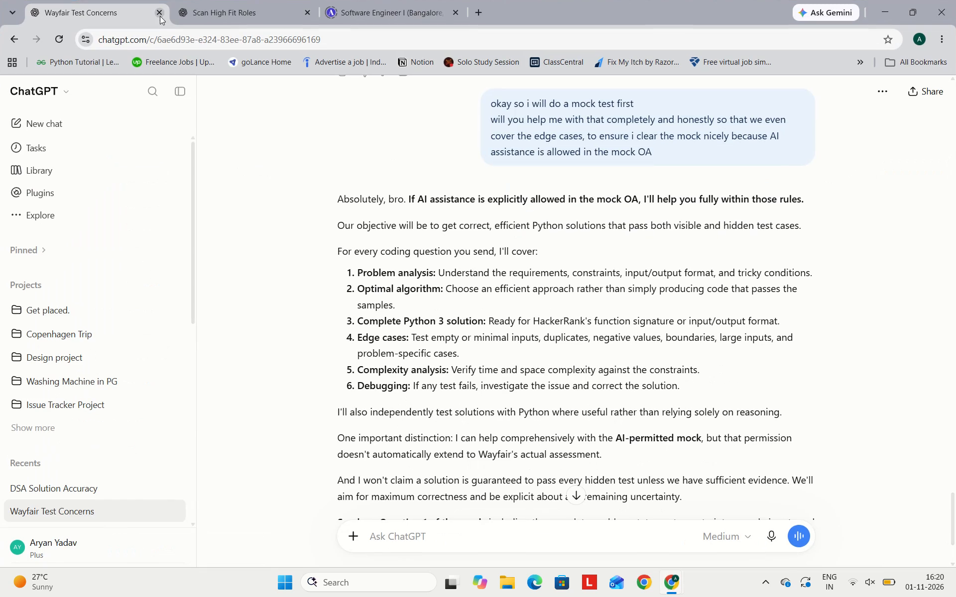
Open the AiPrise Software Engineer I (Bangalore, India) application and upload the newly exported resume PDF from the Desktop to autofill it.
click(399, 0)
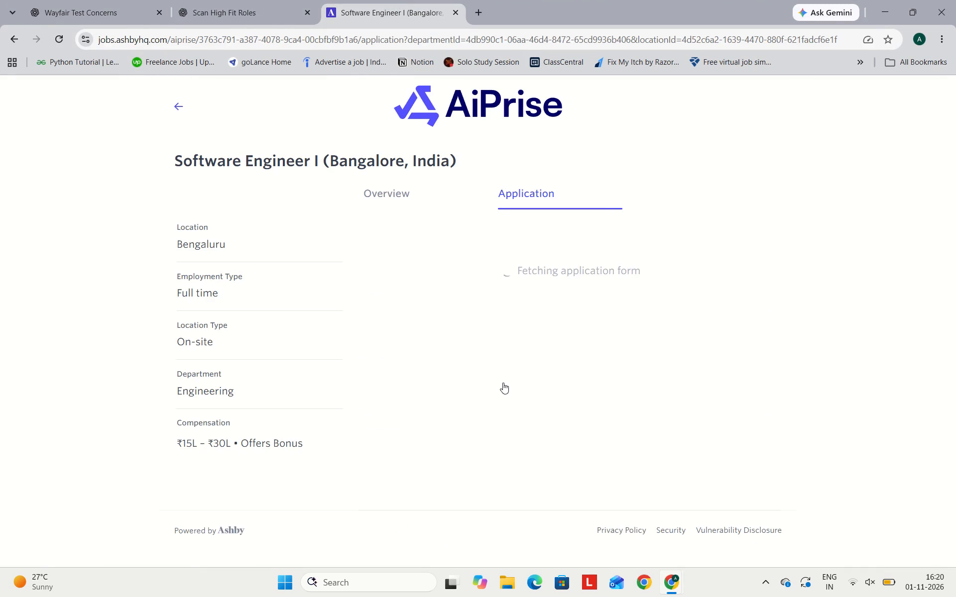
click(722, 248)
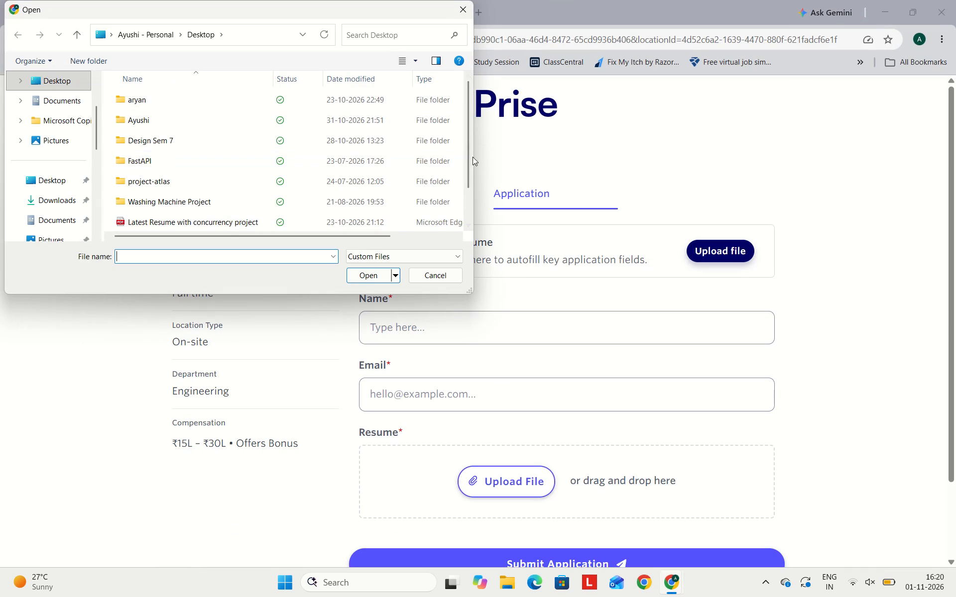
drag(469, 158, 465, 203)
click(174, 201)
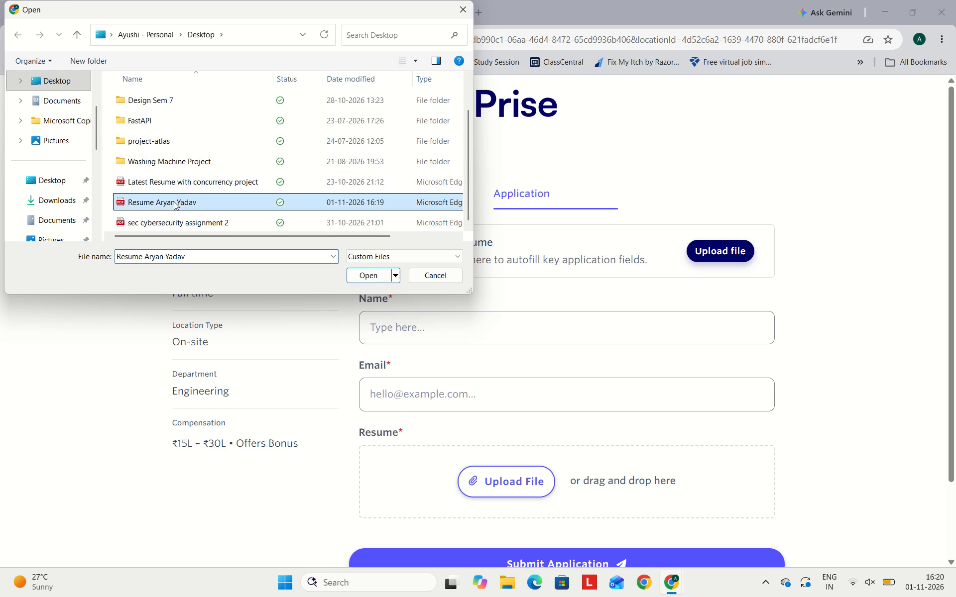
click(369, 279)
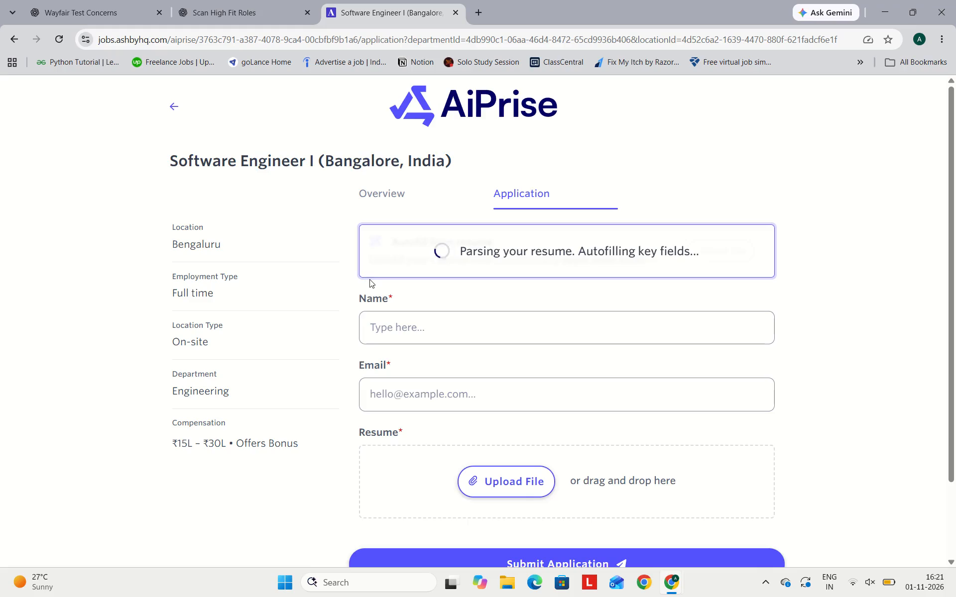
Insert the missing space between first and last name in the Name field and review the autofilled application down to its end.
click(818, 296)
scroll(818, 296, down, 2)
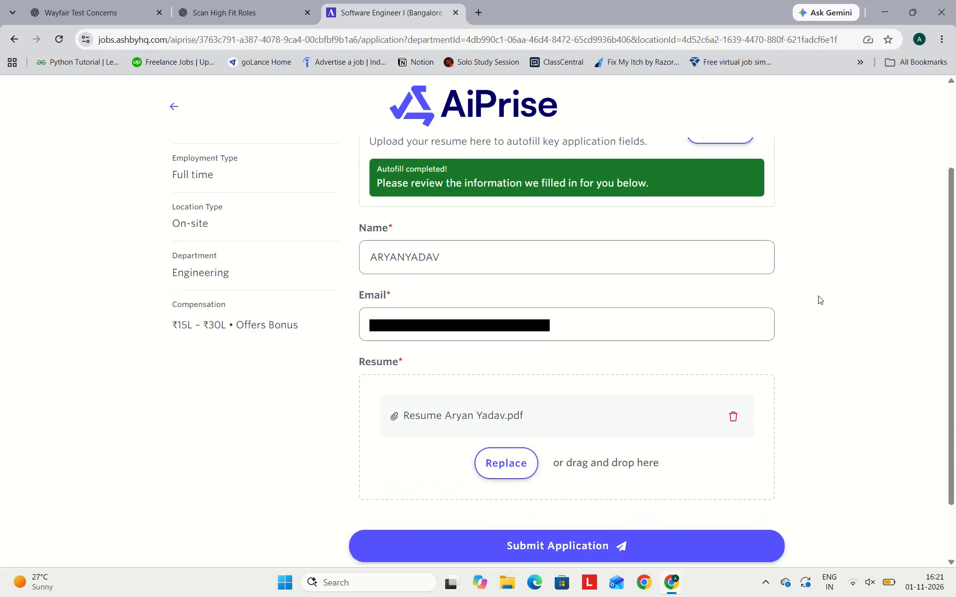
click(403, 237)
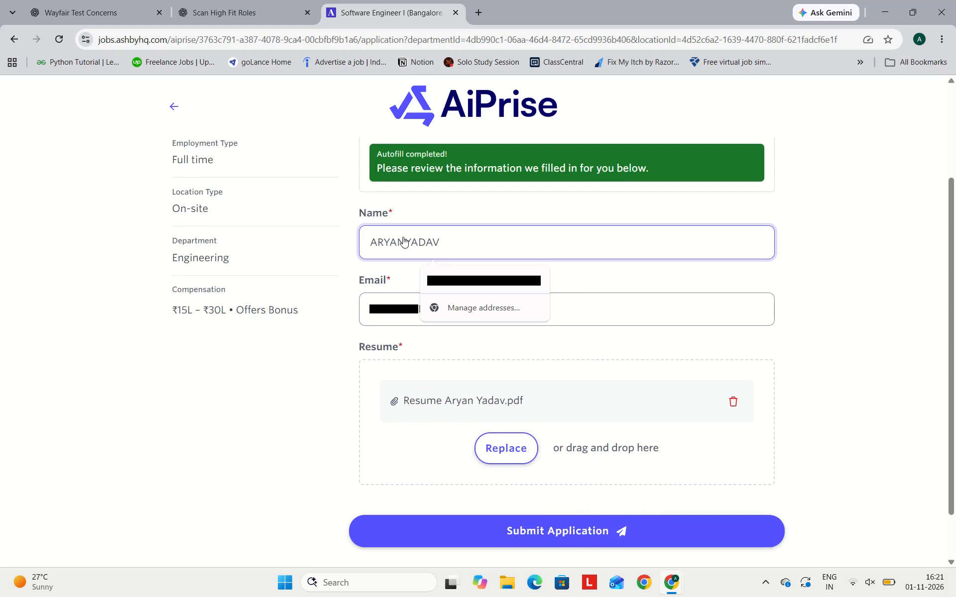
key(space)
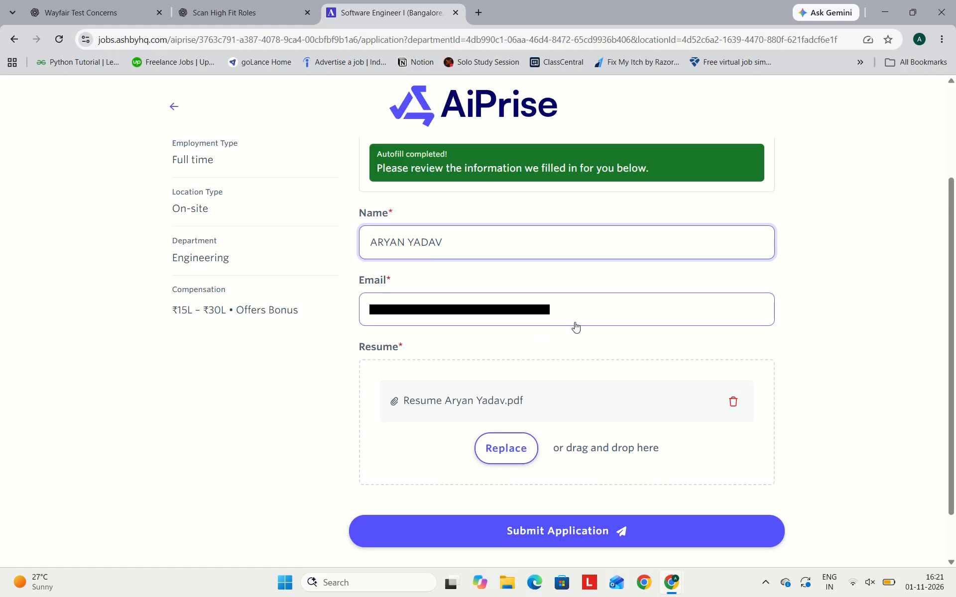
scroll(575, 322, down, 3)
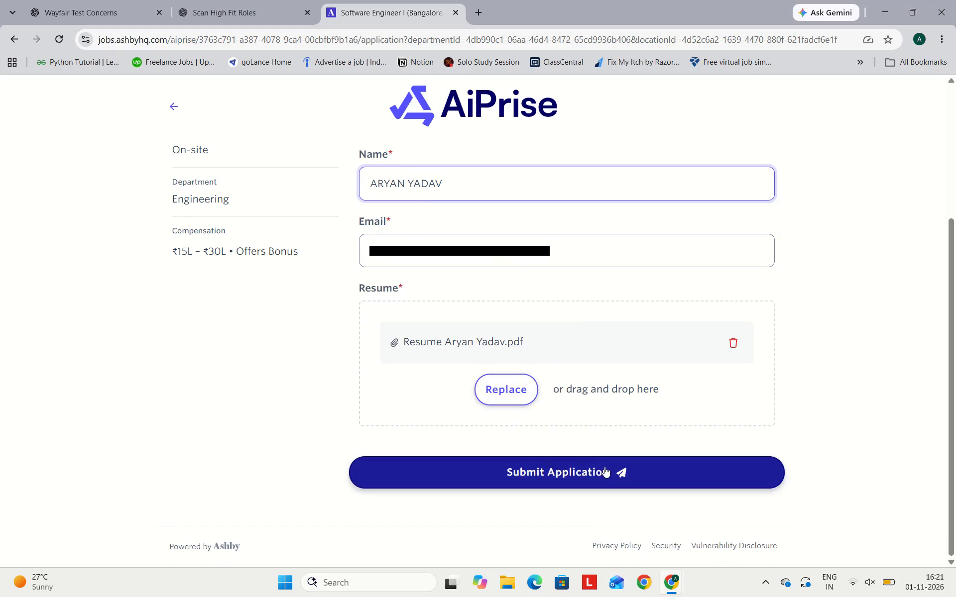
scroll(317, 314, up, 6)
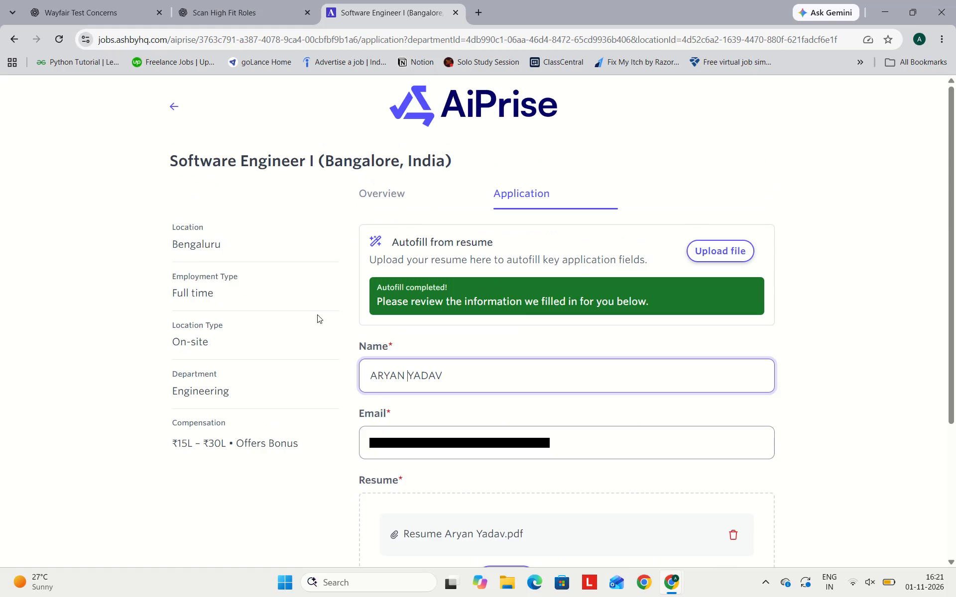
click(97, 425)
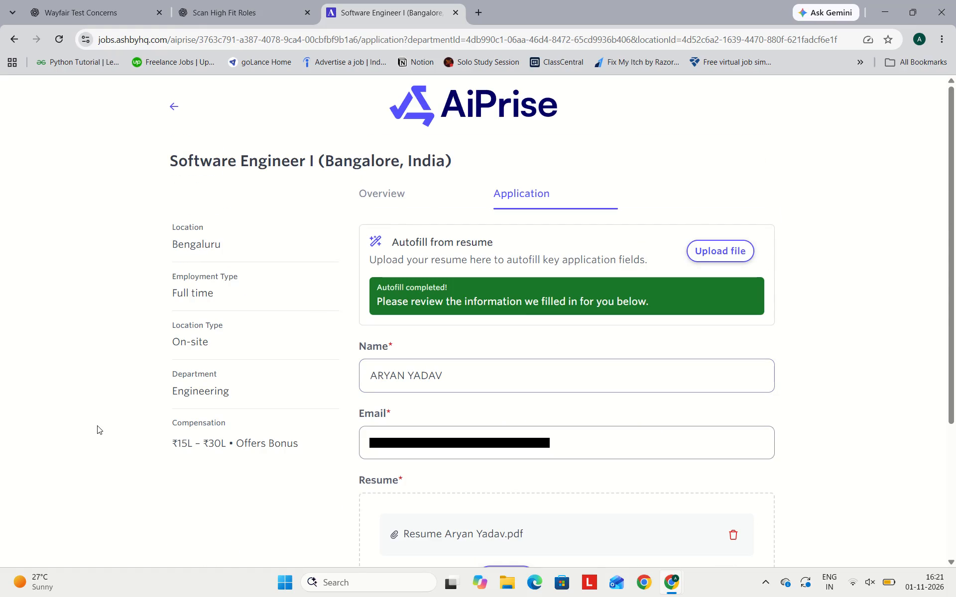